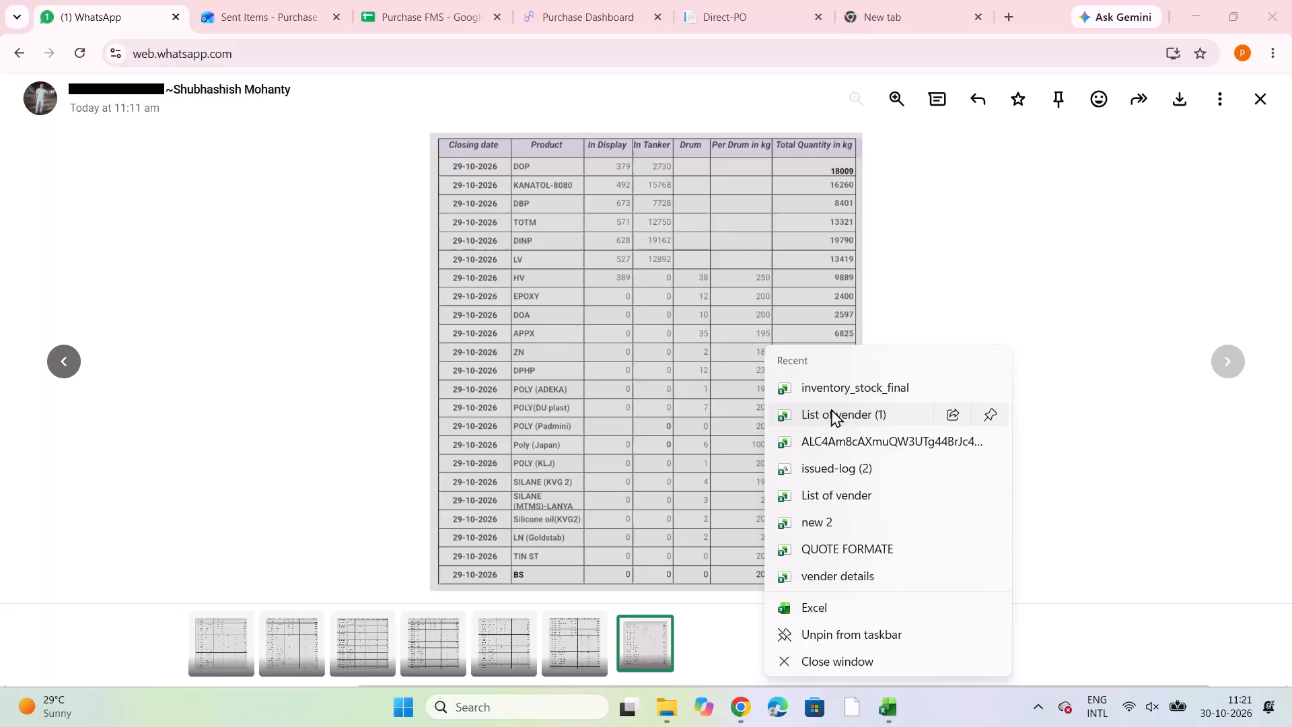
Open the recent workbook inventory_stock_final in Excel.
{"action": "left_click", "coordinate": [847, 390]}
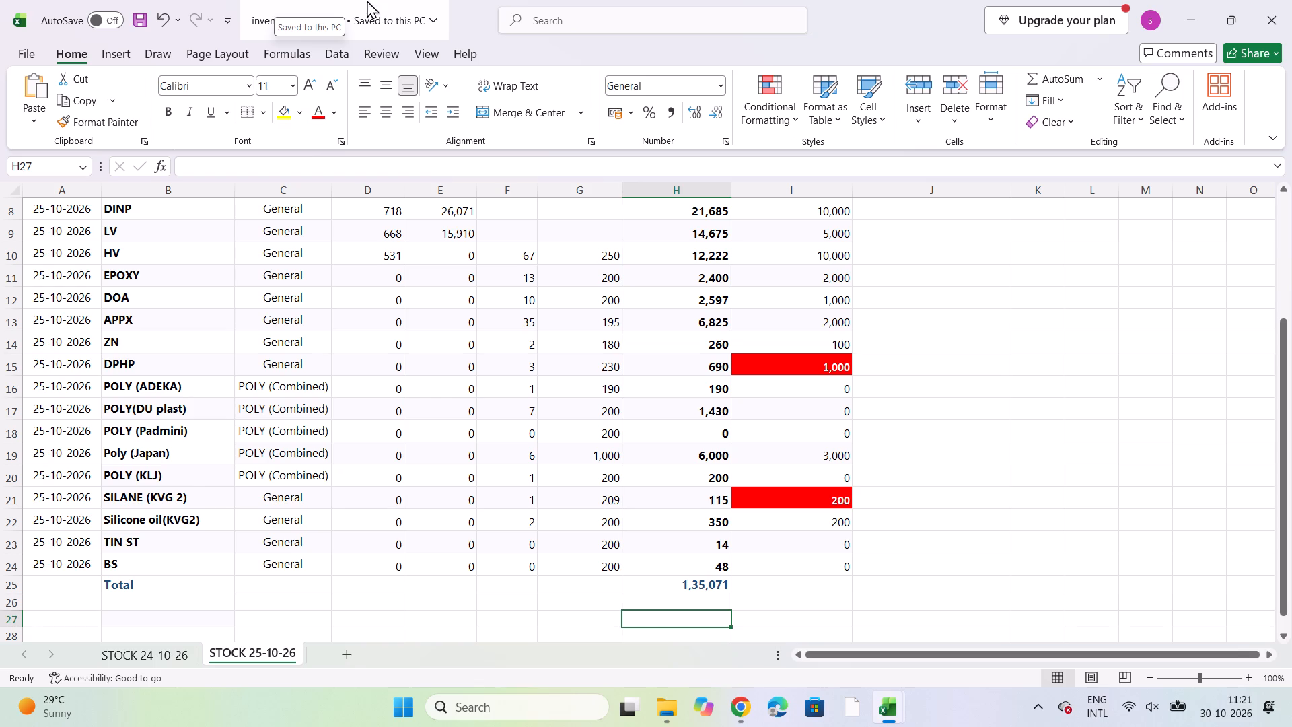
Enter Total Qty (kg) on sheet STOCK 25-10-26: DOP 18009, KANATOL-8080 16260, DBP 8401 and TOTM 13321.
{"action": "scroll", "coordinate": [559, 425], "scroll_direction": "up", "scroll_amount": 4}
{"action": "scroll", "coordinate": [559, 425], "scroll_direction": "down", "scroll_amount": 4}
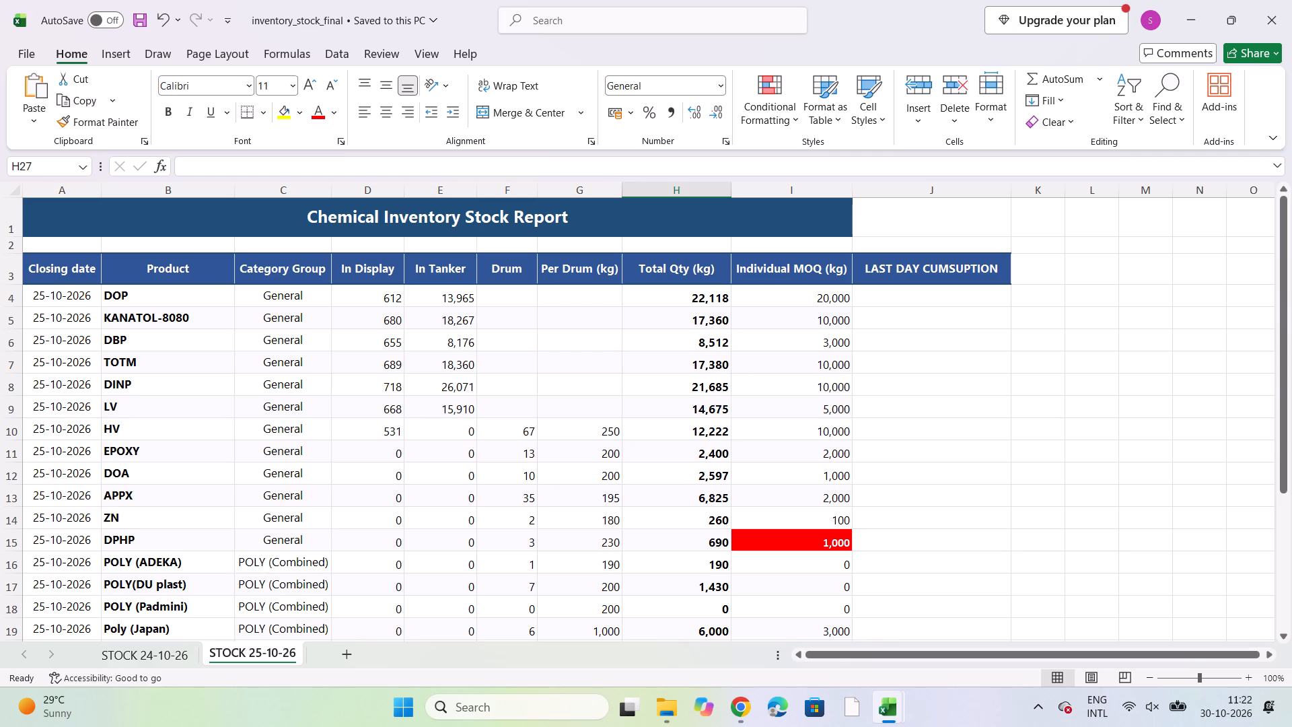
{"action": "left_click", "coordinate": [705, 300]}
{"action": "type", "text": "18009"}
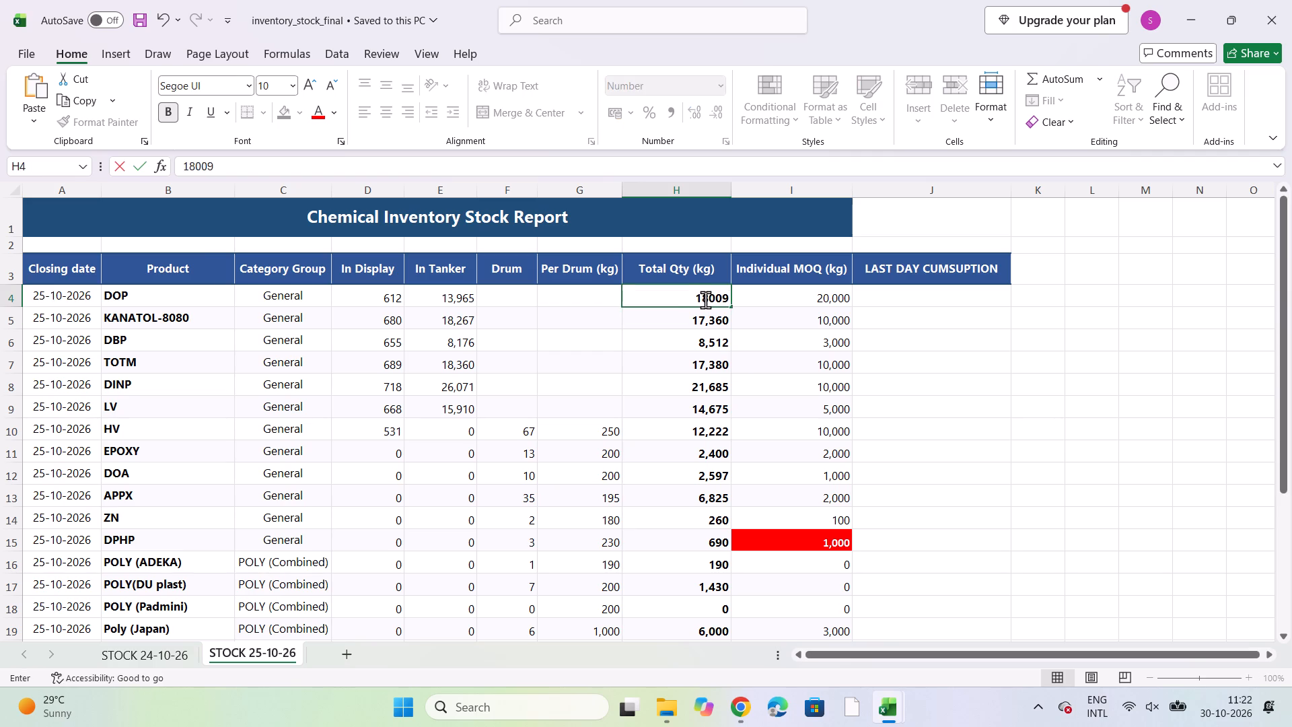
{"action": "key", "text": "Return"}
{"action": "type", "text": "1626"}
{"action": "key", "text": "0"}
{"action": "key", "text": "Return"}
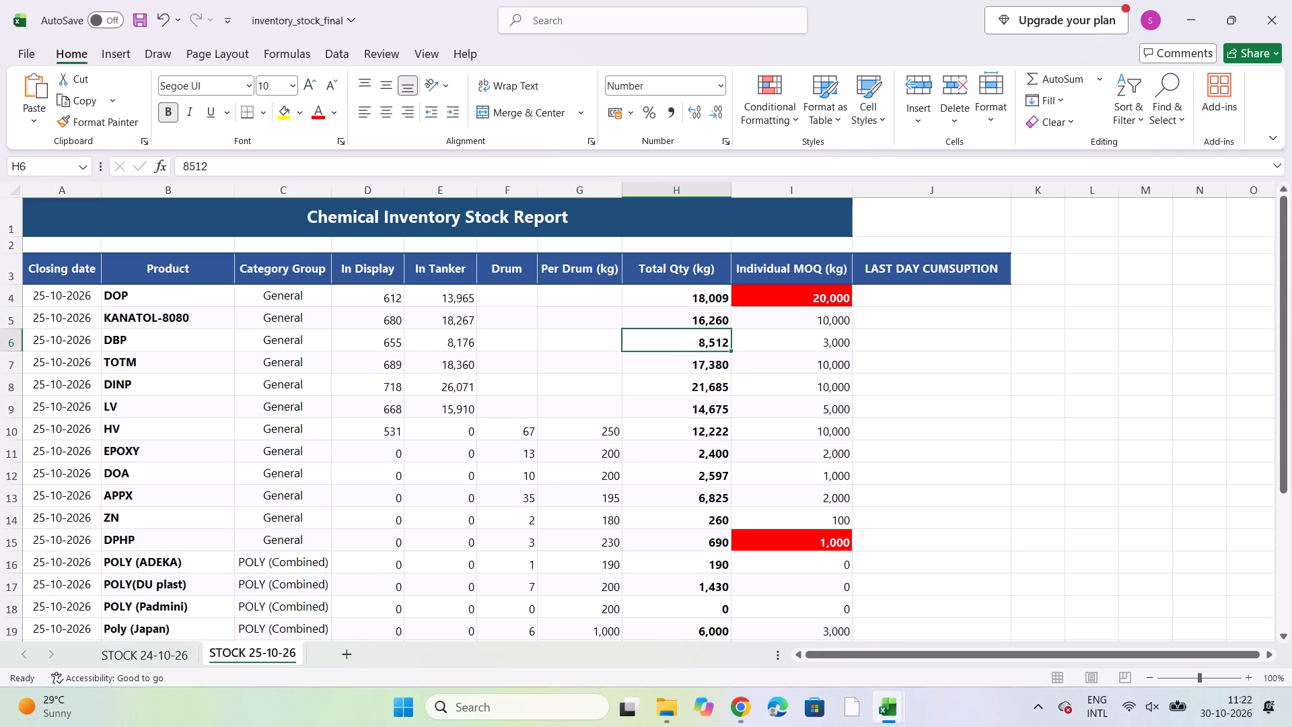
{"action": "type", "text": "8401"}
{"action": "key", "text": "Return"}
{"action": "type", "text": "13321"}
{"action": "key", "text": "Return"}
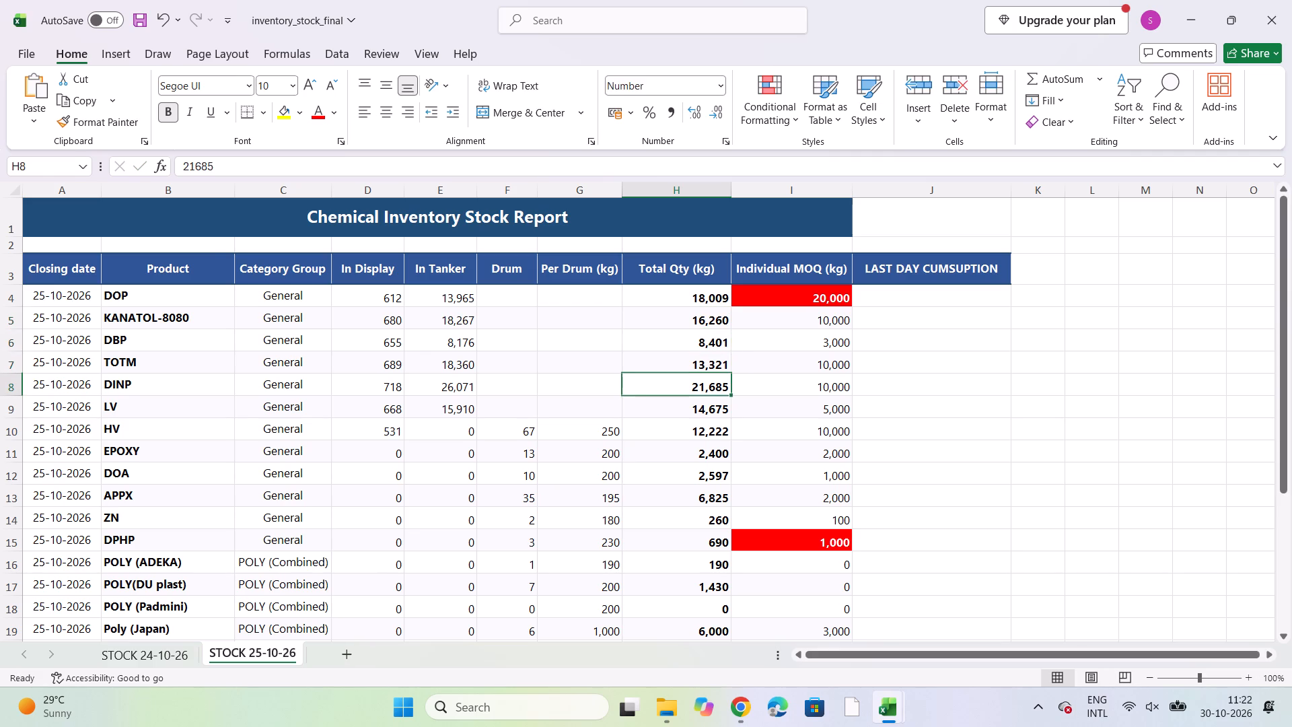
Enter Total Qty (kg) for the following products: DINP 19790, LV 13419, HV 9889, EPOXY 2400 and DOA 2597.
{"action": "type", "text": "19790"}
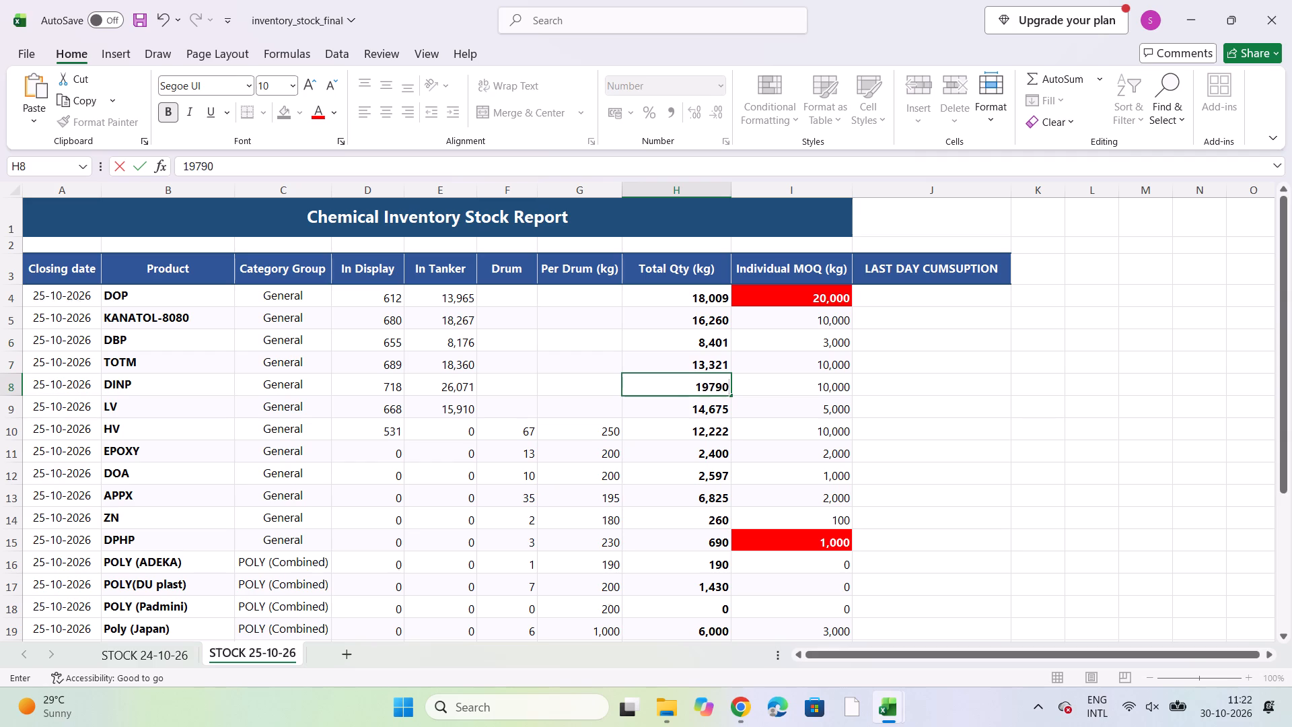
{"action": "key", "text": "Return"}
{"action": "type", "text": "13419"}
{"action": "key", "text": "Return"}
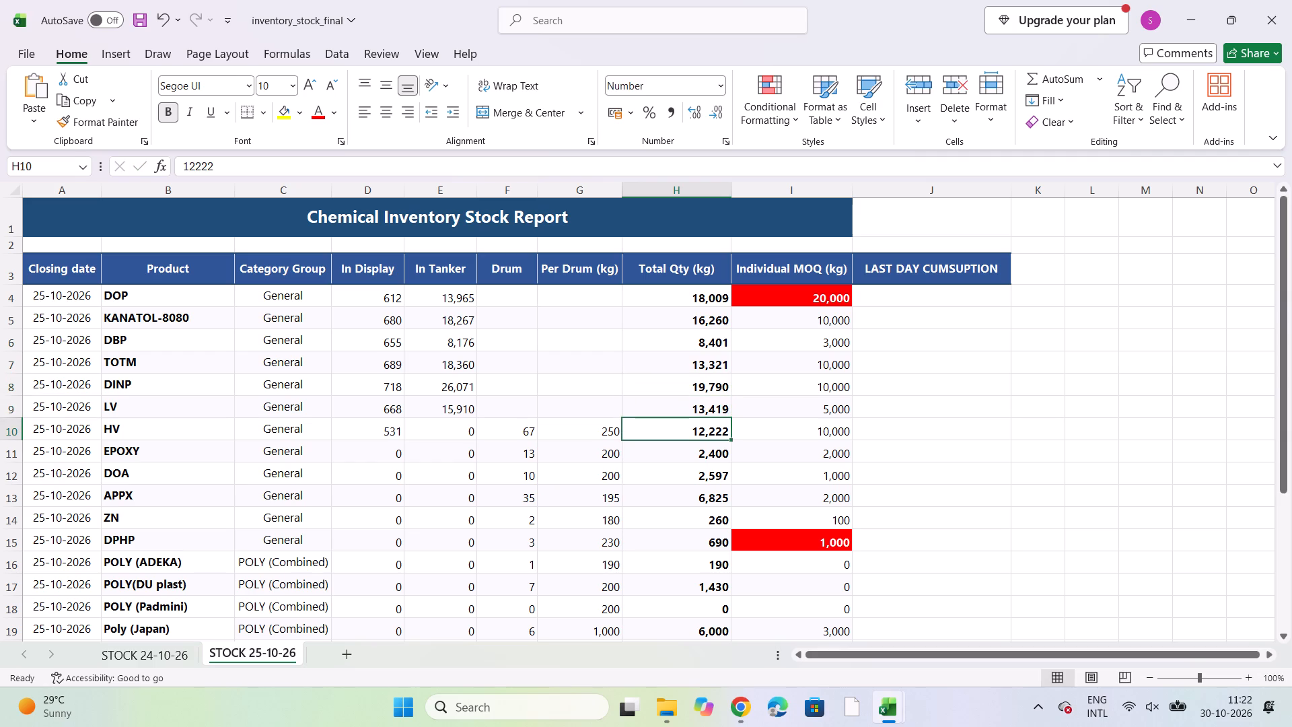
{"action": "type", "text": "9889"}
{"action": "key", "text": "Return"}
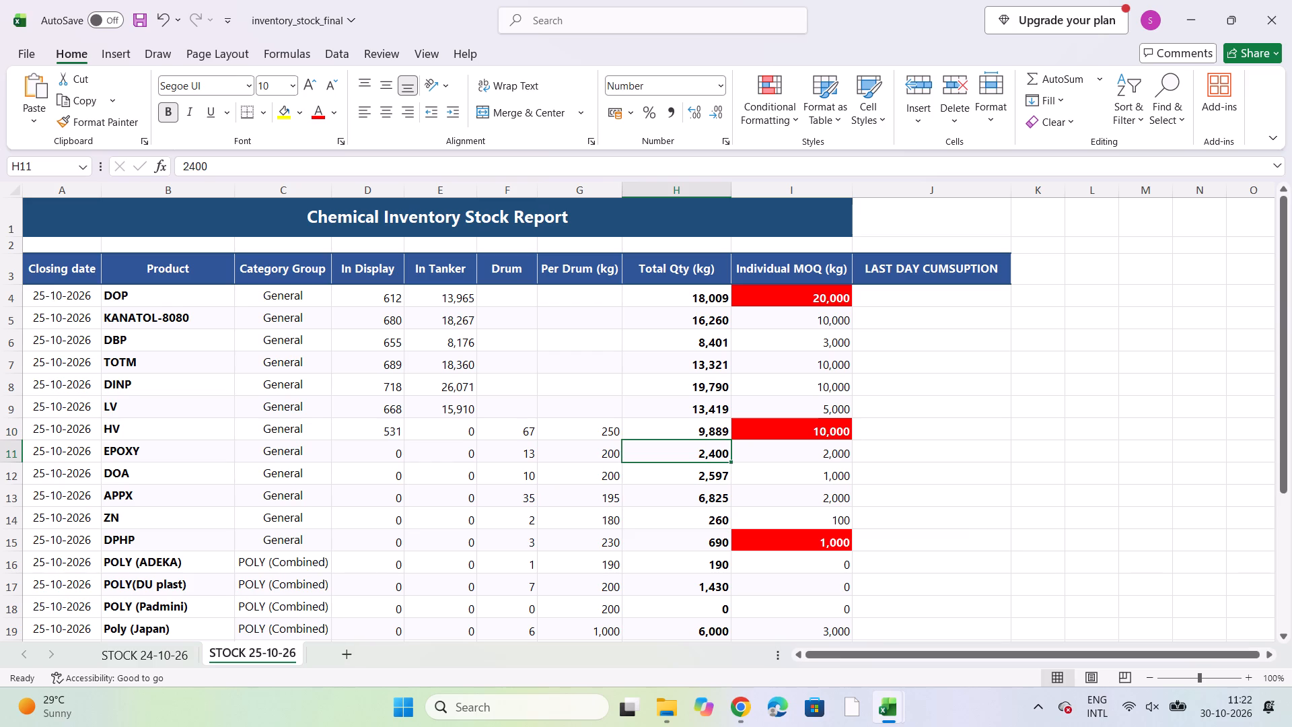
{"action": "type", "text": "2400"}
{"action": "key", "text": "Return"}
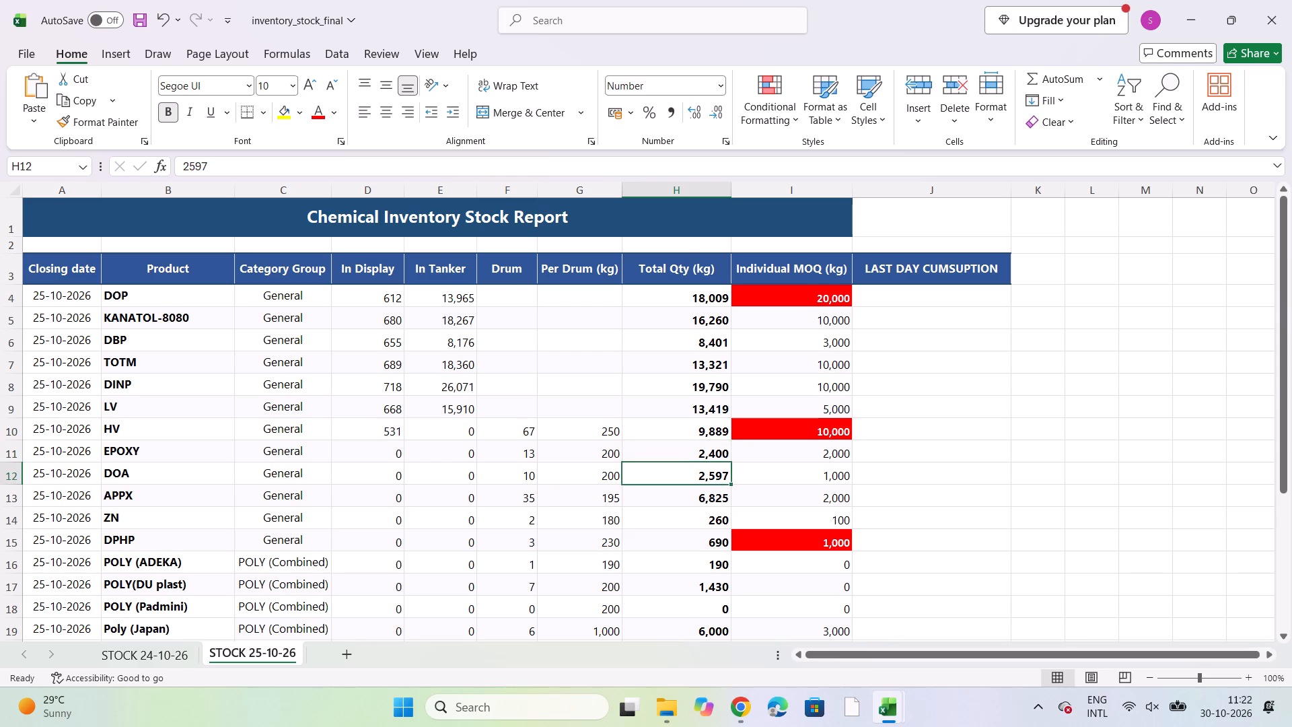
{"action": "type", "text": "2597"}
{"action": "key", "text": "Return"}
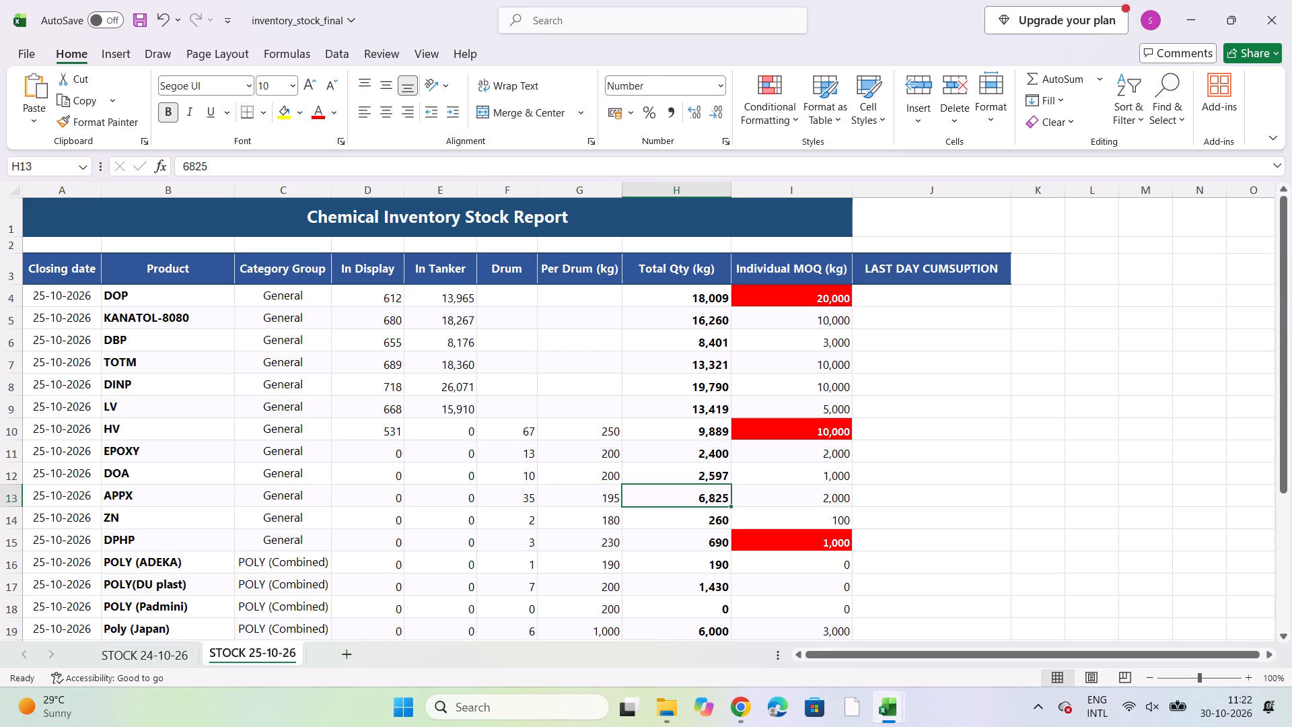
Set Total Qty (kg) to 2760 for DPHP, 680 for SILANE (KVG 2) and 75 for Silicone oil(KVG2).
{"action": "key", "text": "Down"}
{"action": "key", "text": "Down"}
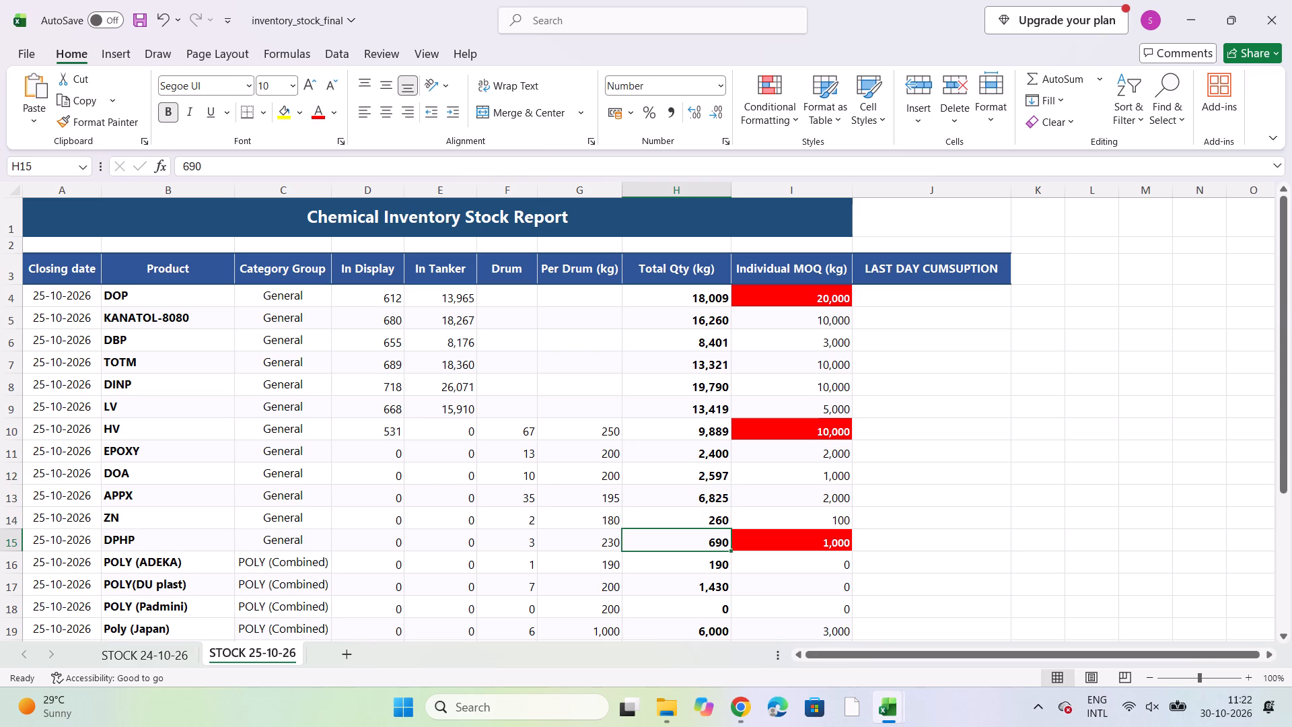
{"action": "type", "text": "2760"}
{"action": "key", "text": "Return"}
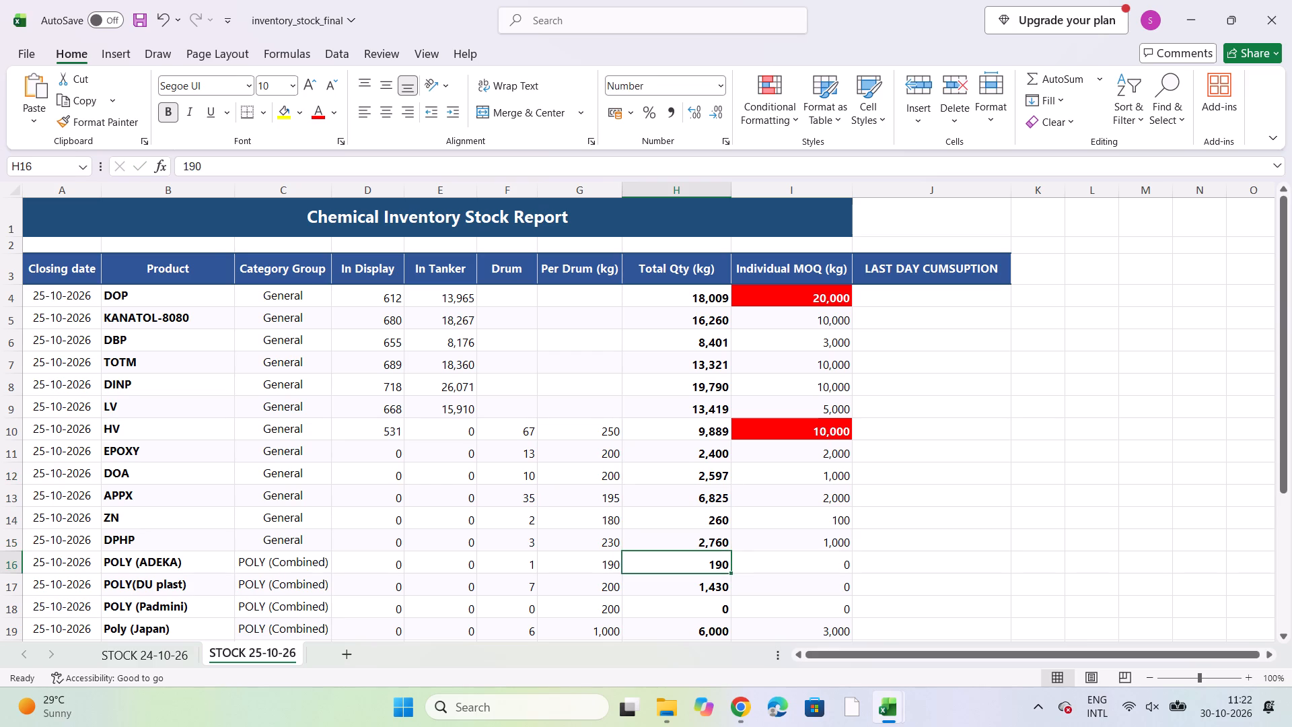
{"action": "key", "text": "Down"}
{"action": "key", "text": "Down"}
{"action": "key", "text": "Down"}
{"action": "key", "text": "Down"}
{"action": "key", "text": "Down"}
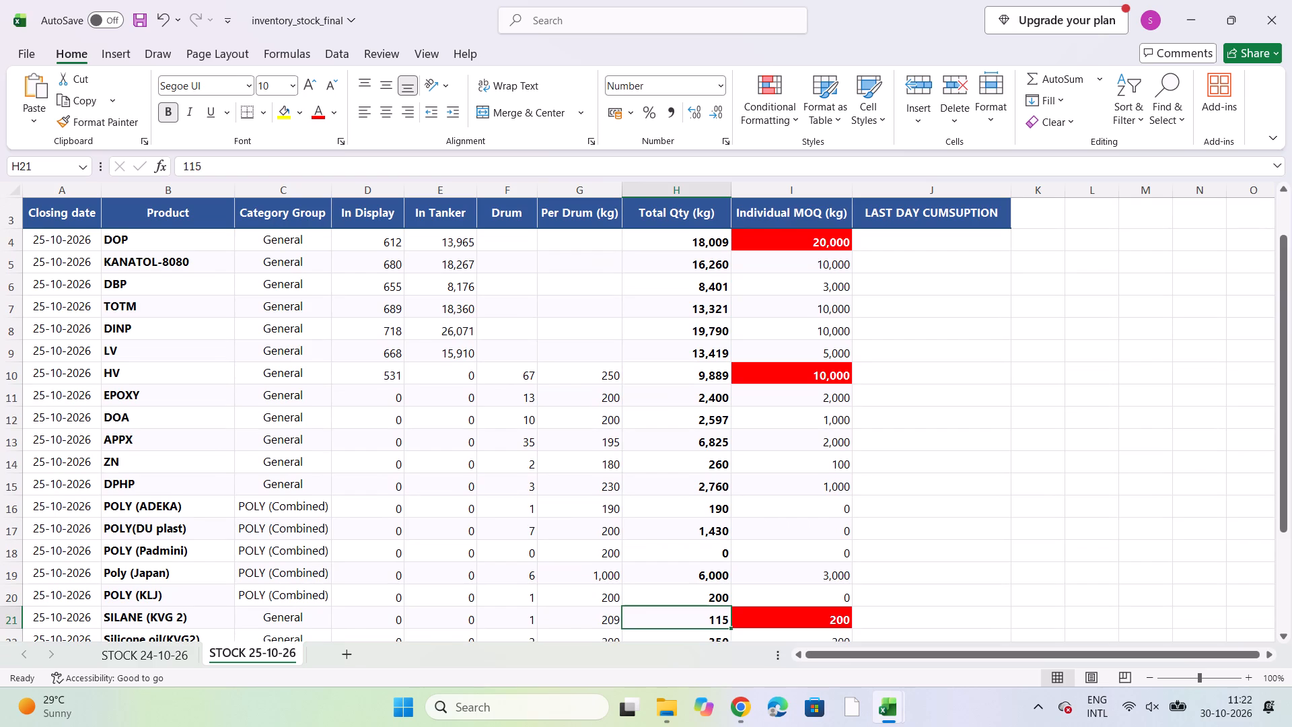
{"action": "type", "text": "680"}
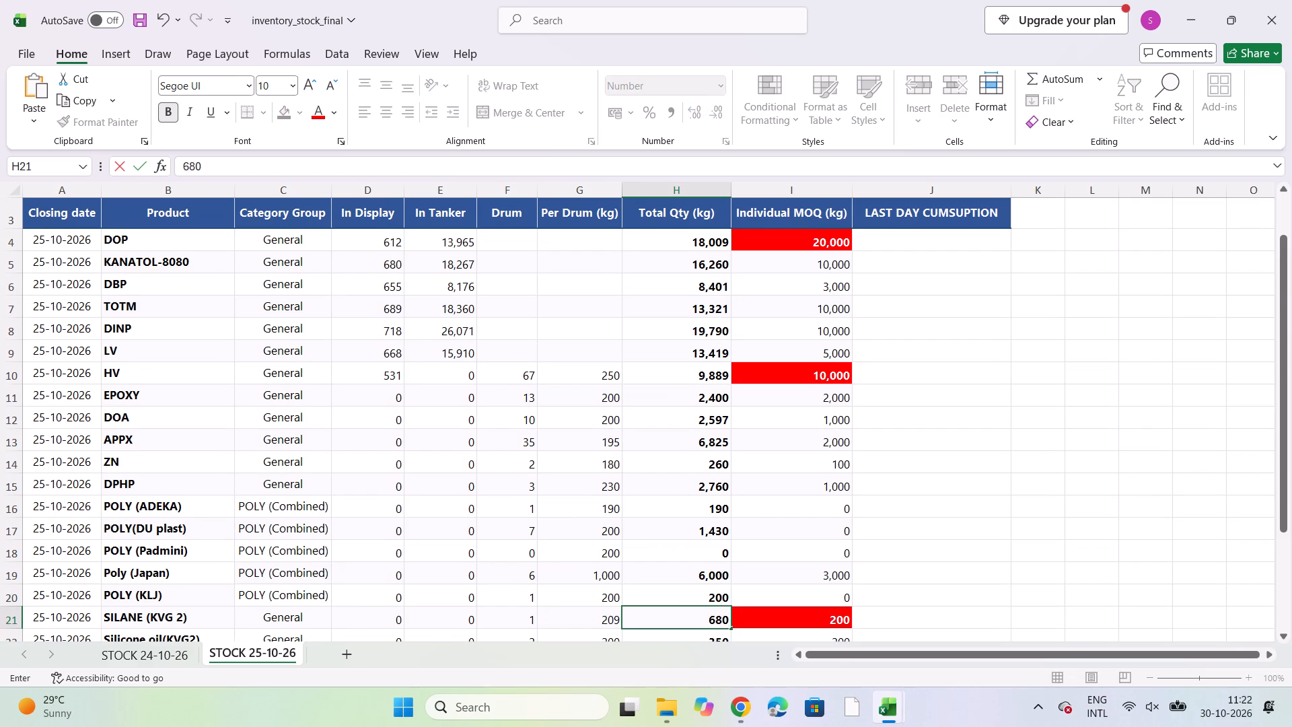
{"action": "key", "text": "Return"}
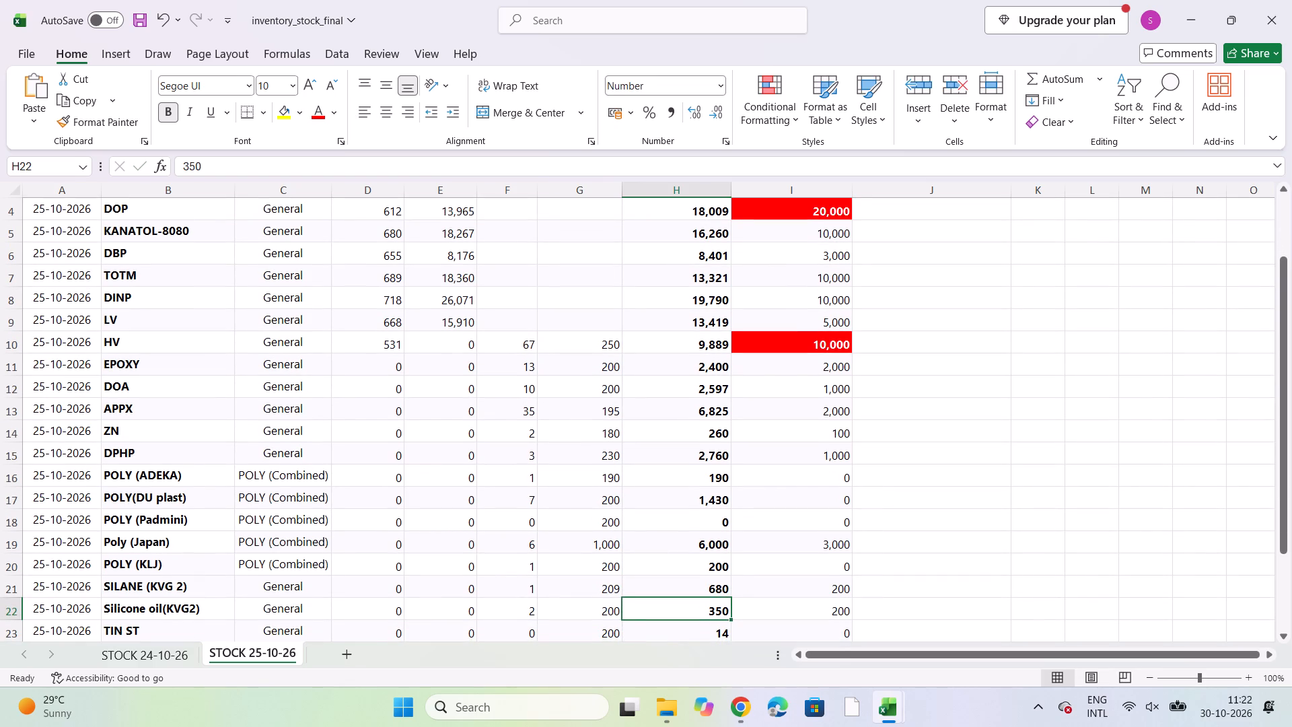
{"action": "type", "text": "75"}
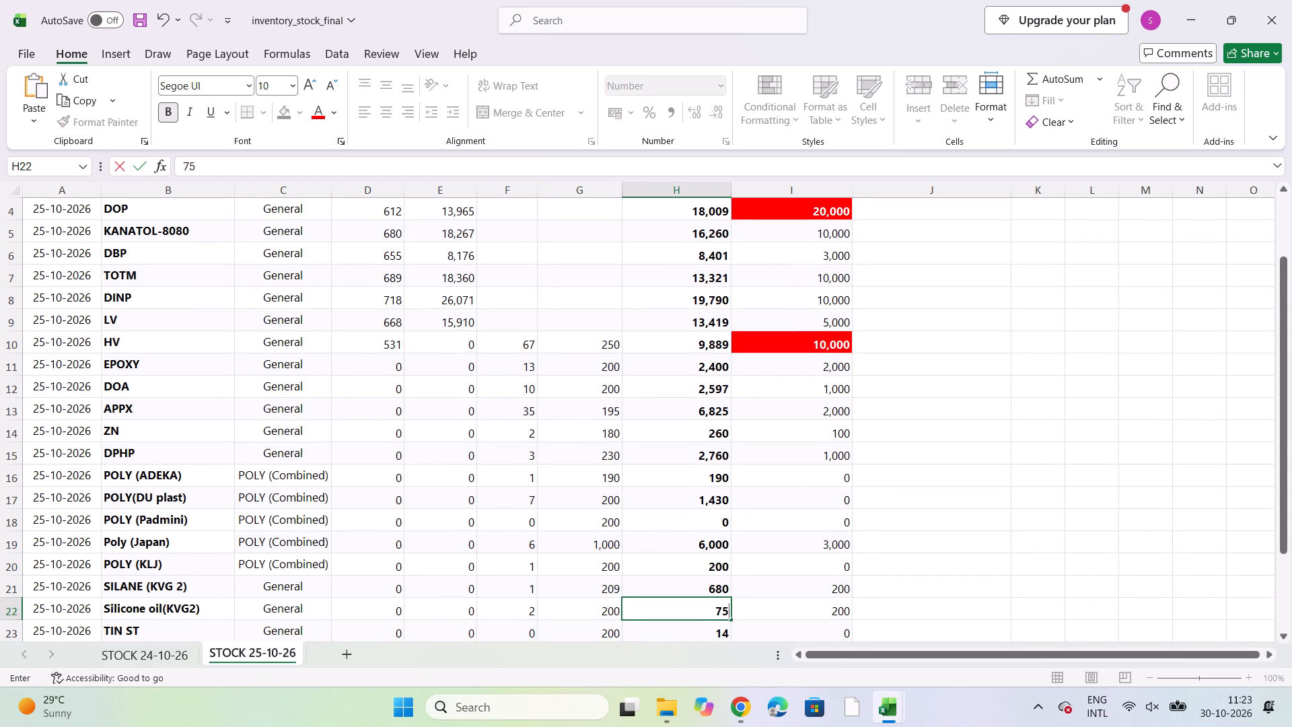
{"action": "key", "text": "Return"}
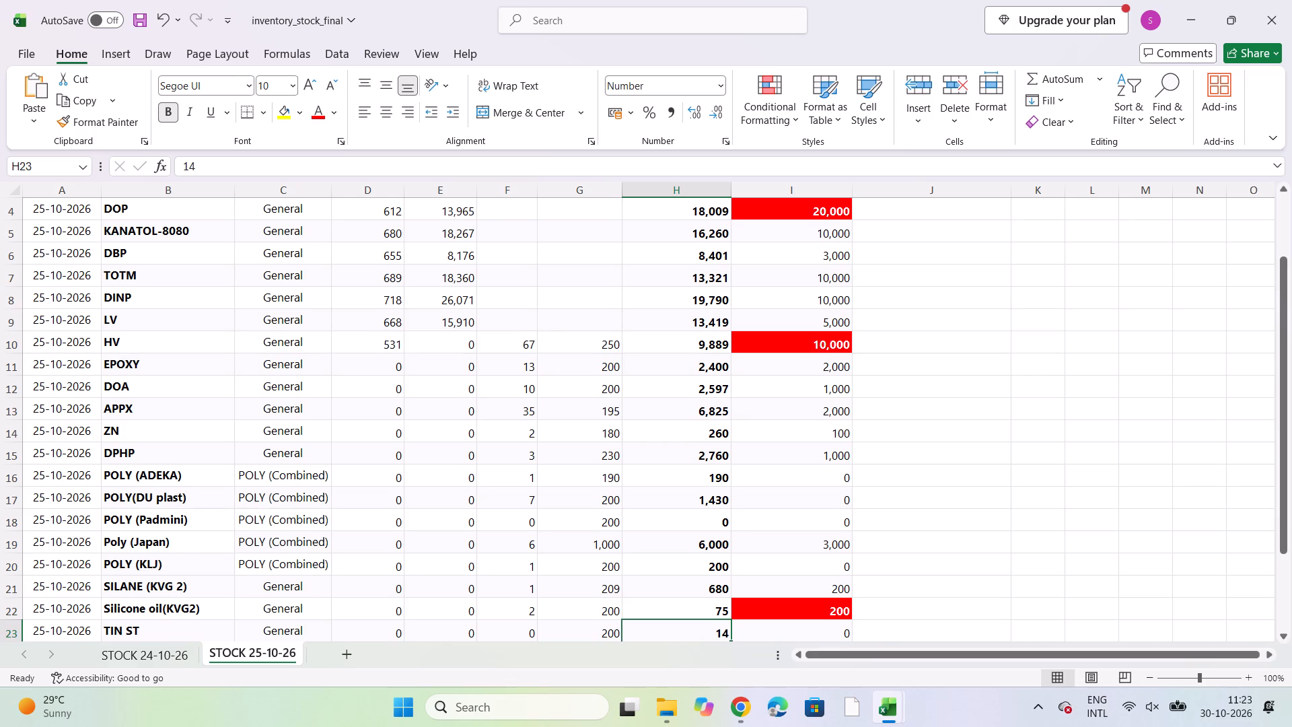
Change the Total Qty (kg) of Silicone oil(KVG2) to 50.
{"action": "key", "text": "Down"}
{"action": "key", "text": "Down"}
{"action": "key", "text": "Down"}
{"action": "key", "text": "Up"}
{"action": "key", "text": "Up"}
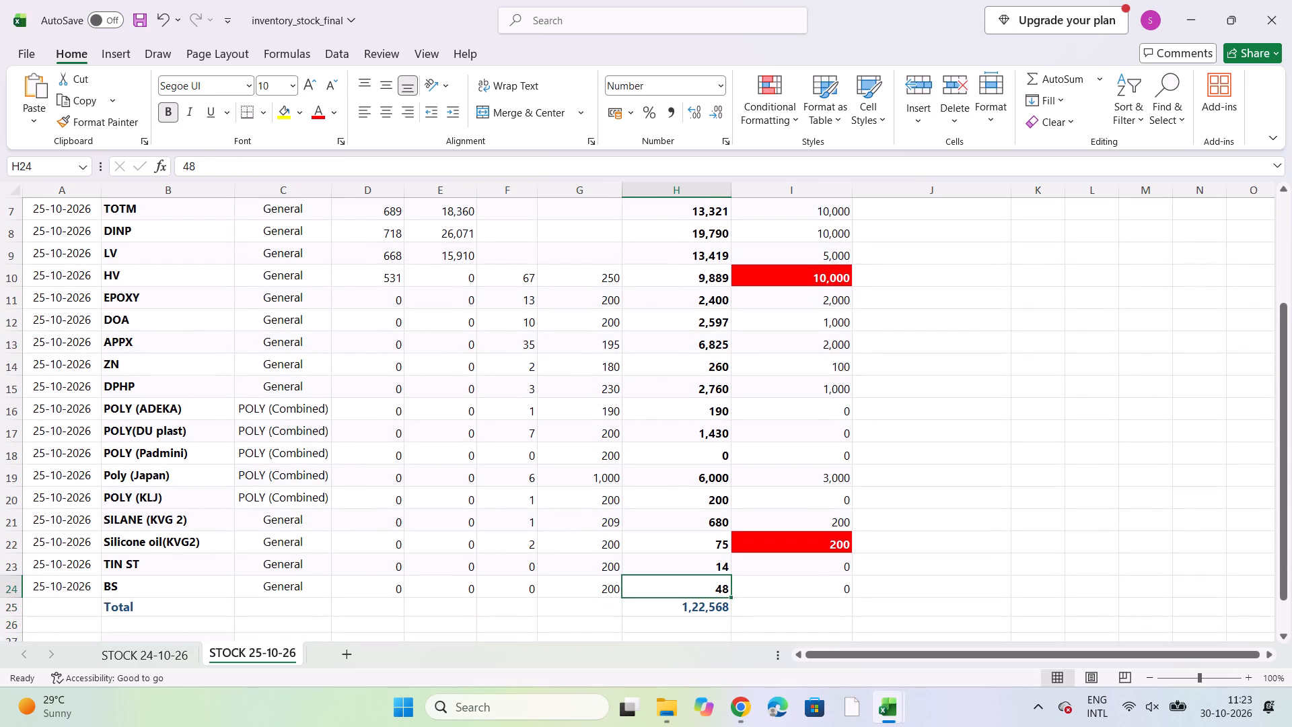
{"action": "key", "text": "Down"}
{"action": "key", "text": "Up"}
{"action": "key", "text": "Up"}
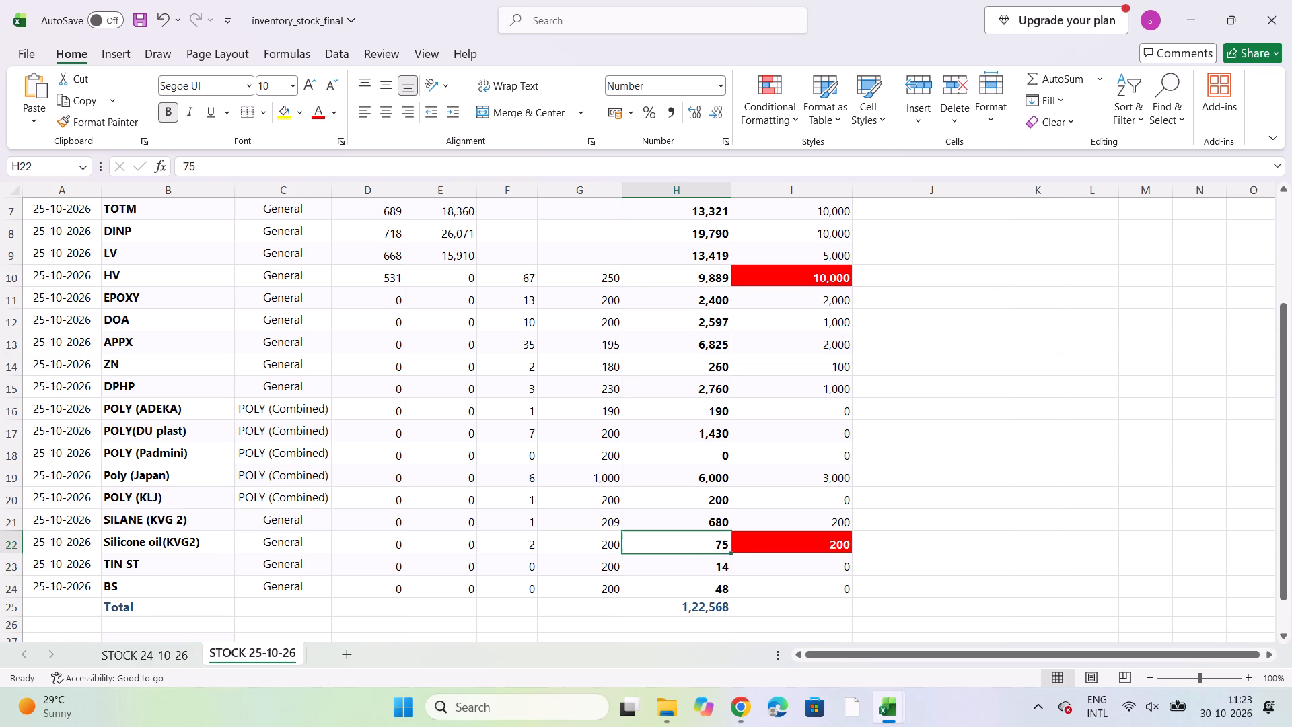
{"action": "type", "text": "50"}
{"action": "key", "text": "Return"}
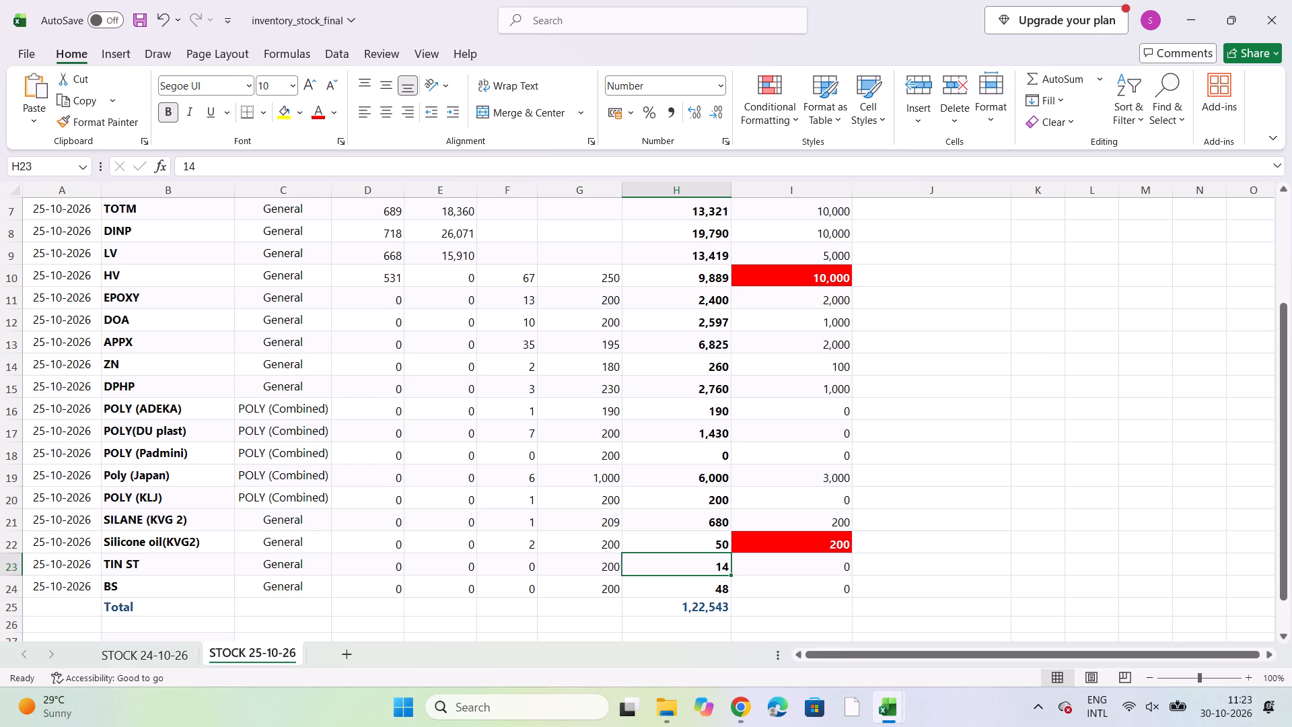
Check the Total Qty (kg) entries row by row from DOP down to Silicone oil(KVG2).
{"action": "key", "text": "Up"}
{"action": "key", "text": "Up"}
{"action": "key", "text": "Up"}
{"action": "key", "text": "Up"}
{"action": "key", "text": "Up"}
{"action": "key", "text": "Up"}
{"action": "key", "text": "Up"}
{"action": "key", "text": "Up"}
{"action": "key", "text": "Up"}
{"action": "key", "text": "Up"}
{"action": "key", "text": "Up"}
{"action": "key", "text": "Up"}
{"action": "key", "text": "Up"}
{"action": "key", "text": "Up"}
{"action": "key", "text": "Up"}
{"action": "key", "text": "Up"}
{"action": "key", "text": "Up"}
{"action": "key", "text": "Up"}
{"action": "key", "text": "Up"}
{"action": "key", "text": "Up"}
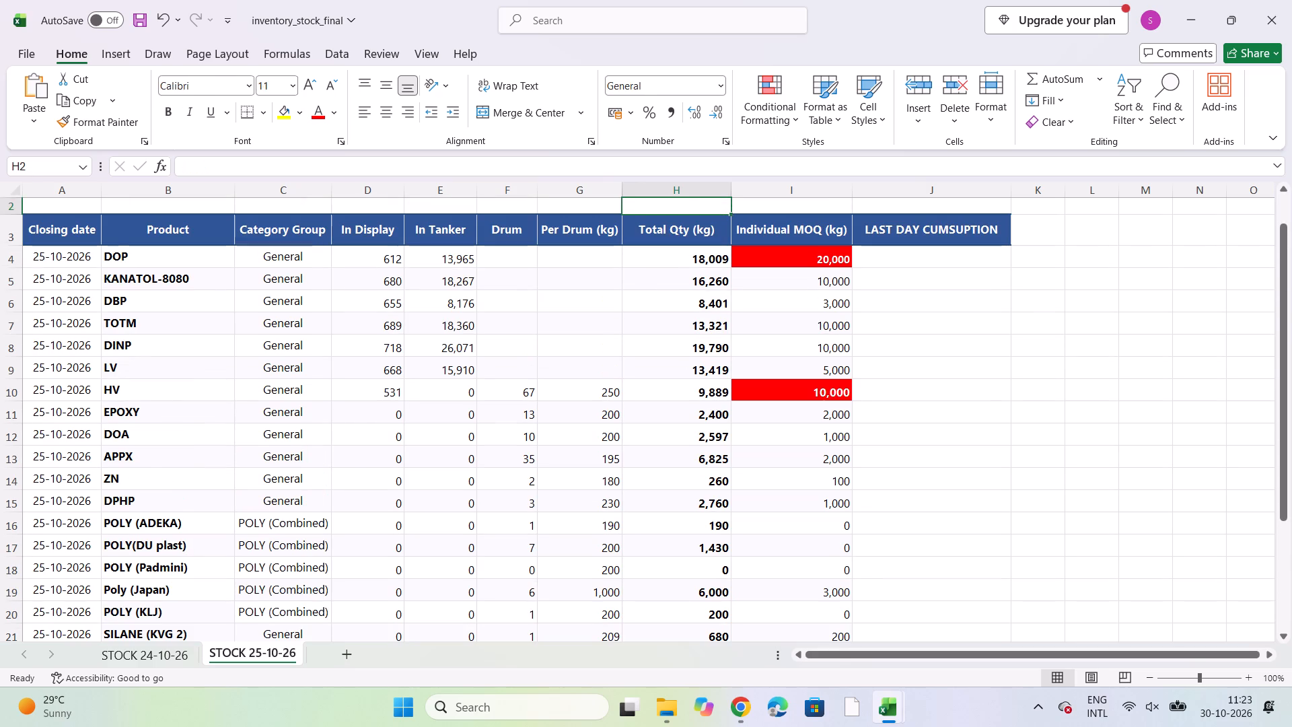
{"action": "key", "text": "Down"}
{"action": "key", "text": "Down"}
{"action": "key", "text": "Down"}
{"action": "key", "text": "Down"}
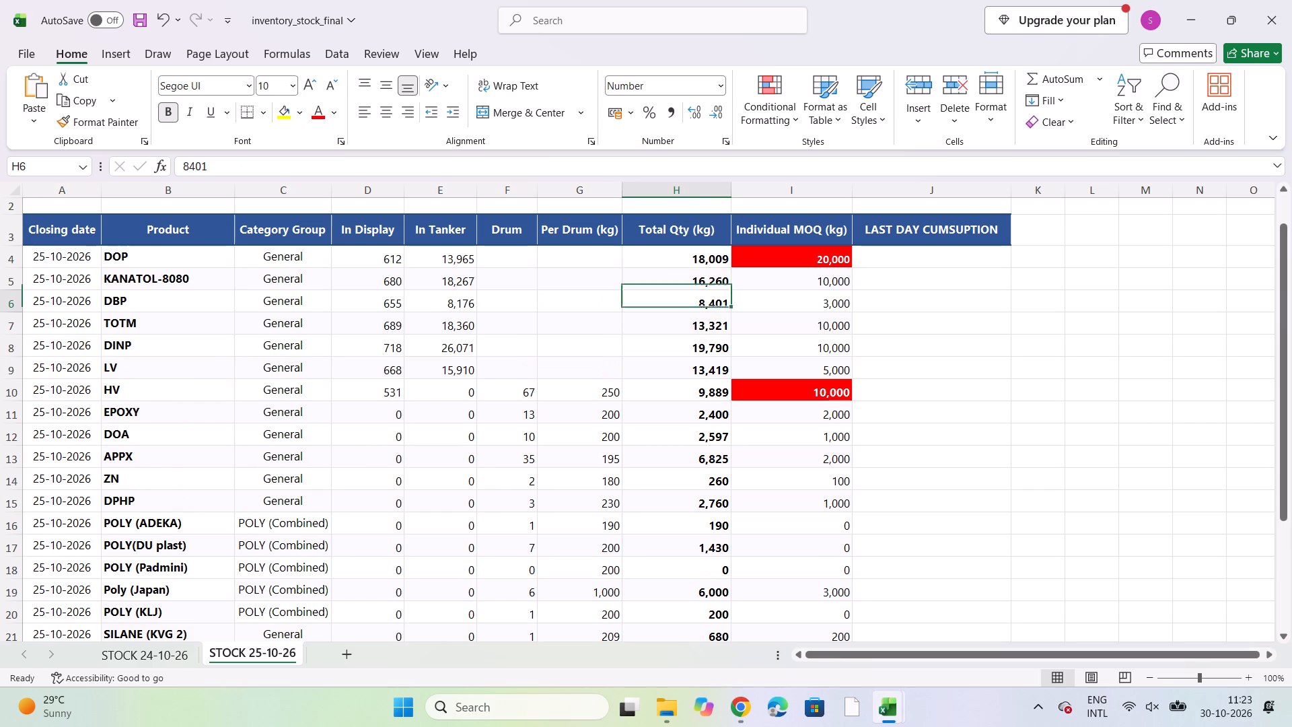
{"action": "key", "text": "Down"}
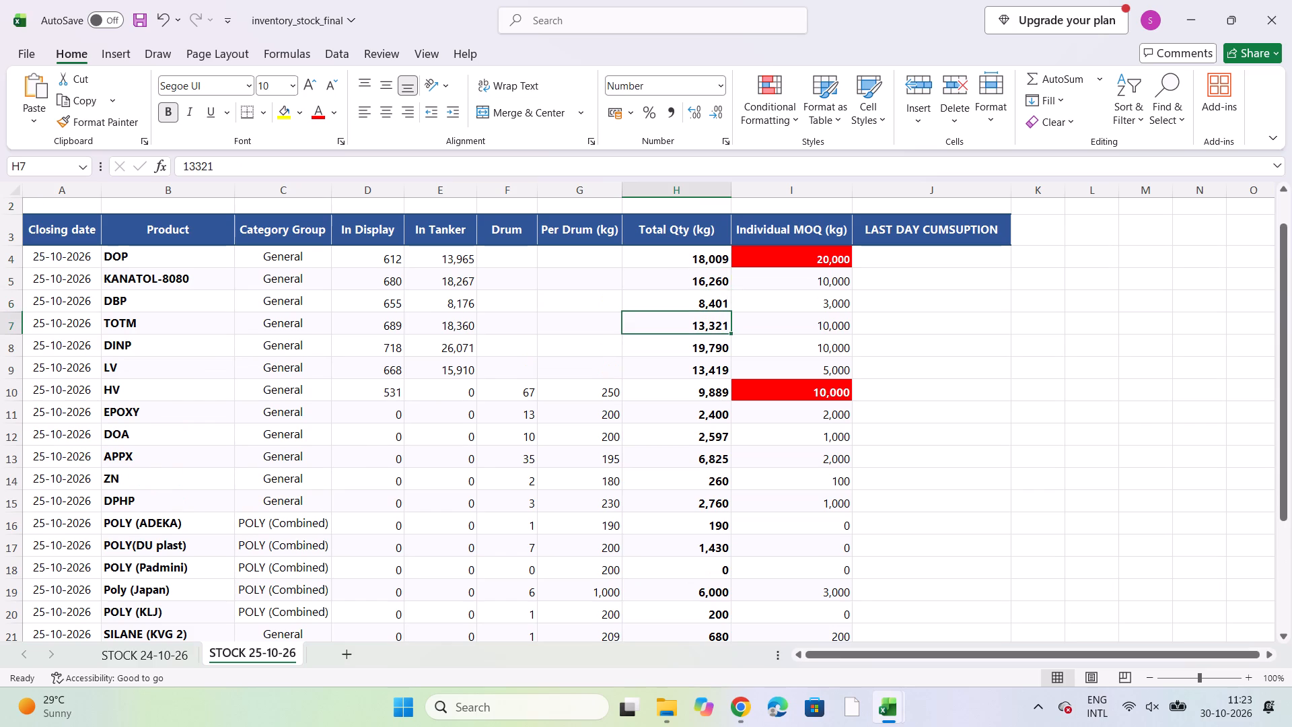
{"action": "key", "text": "Down"}
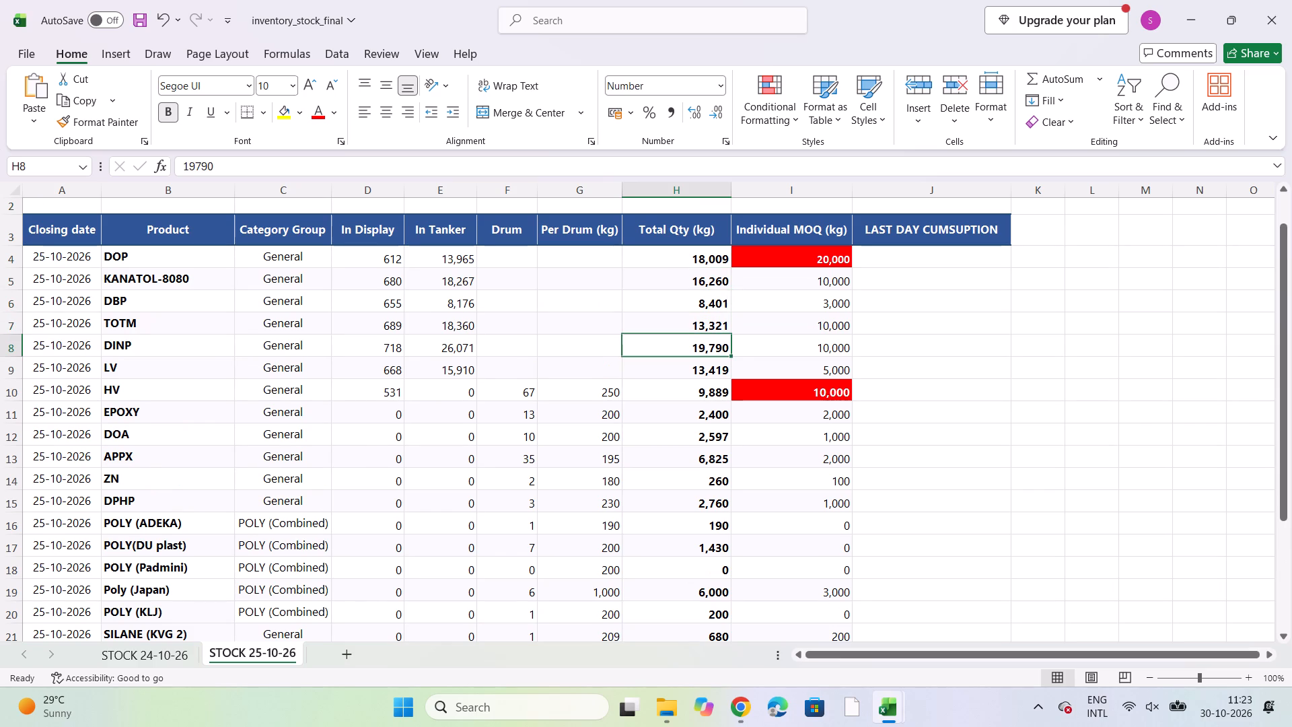
{"action": "key", "text": "Down"}
{"action": "key", "text": "Down"}
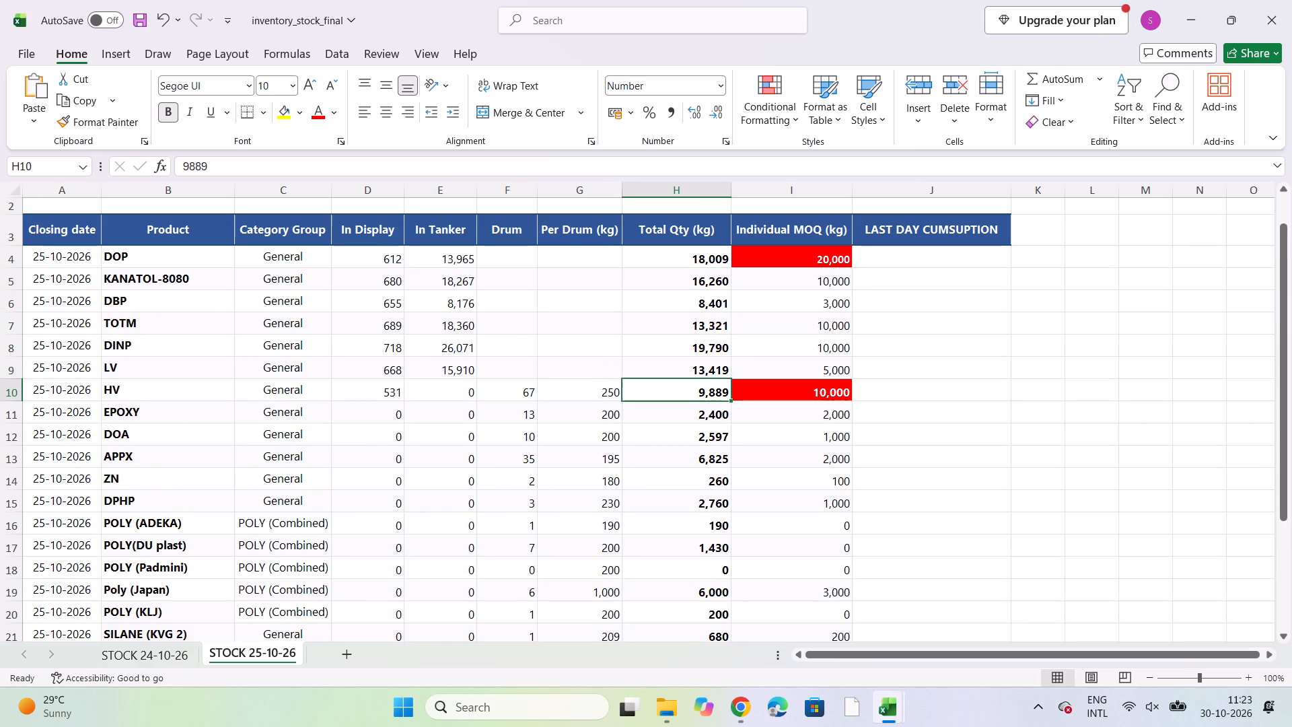
{"action": "key", "text": "Down"}
{"action": "key", "text": "Down"}
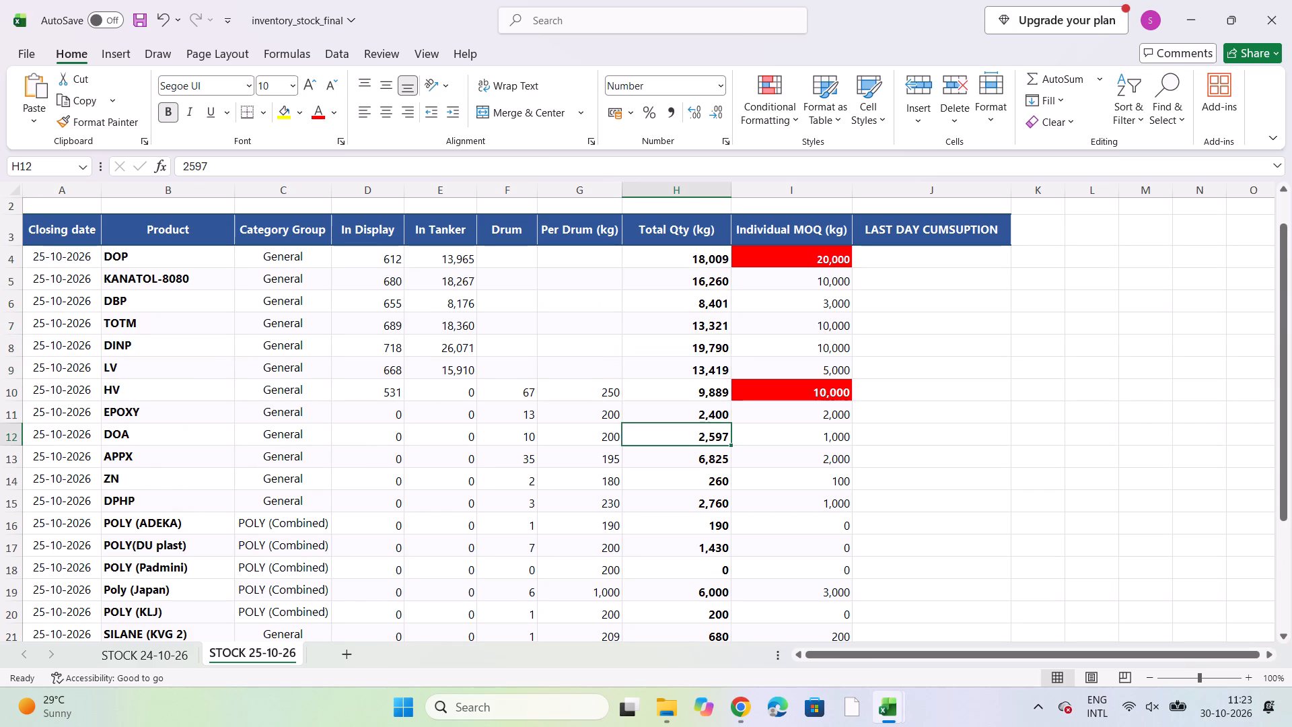
{"action": "key", "text": "Down"}
{"action": "key", "text": "Down"}
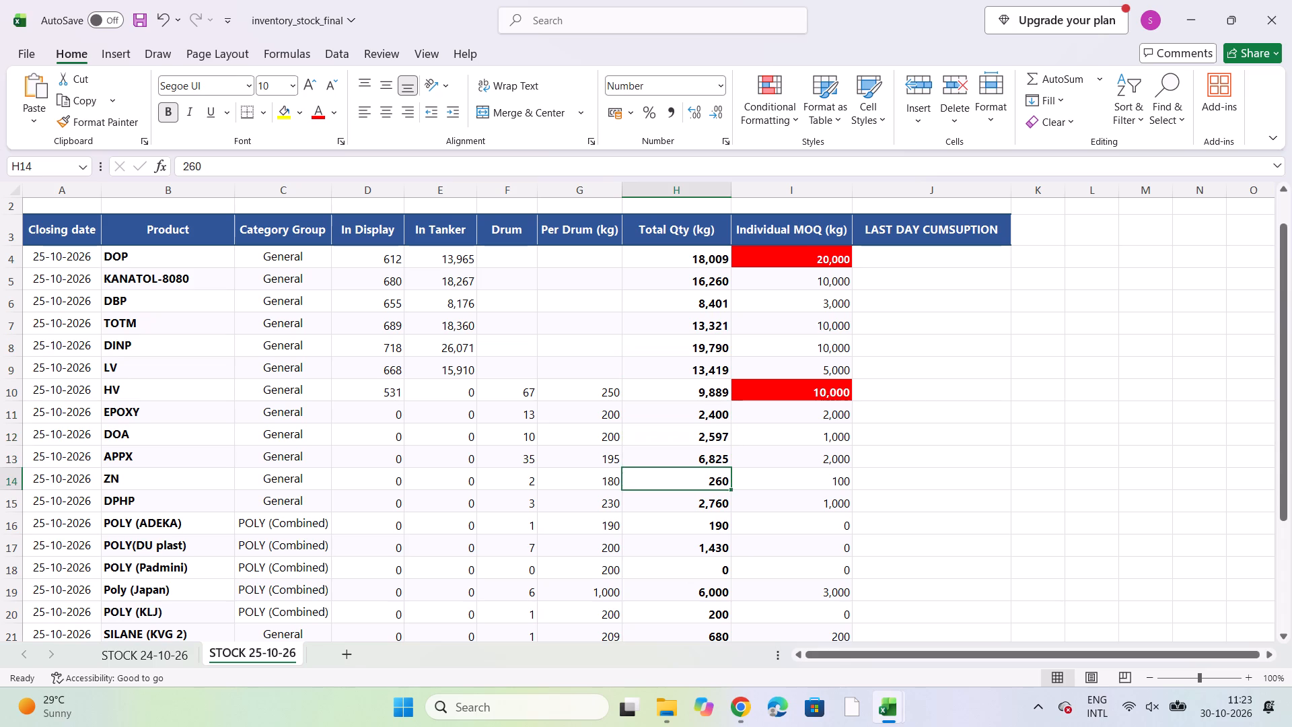
{"action": "key", "text": "Down"}
{"action": "key", "text": "Down"}
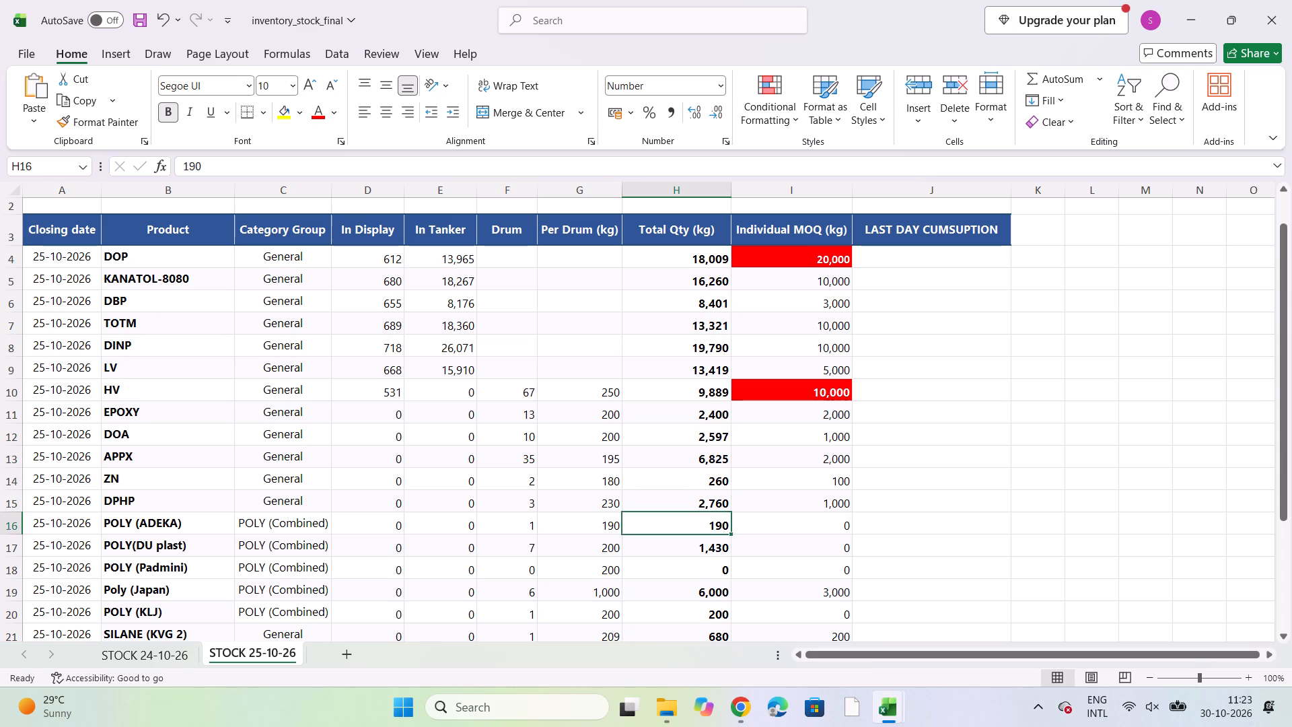
{"action": "key", "text": "Down"}
{"action": "key", "text": "Down"}
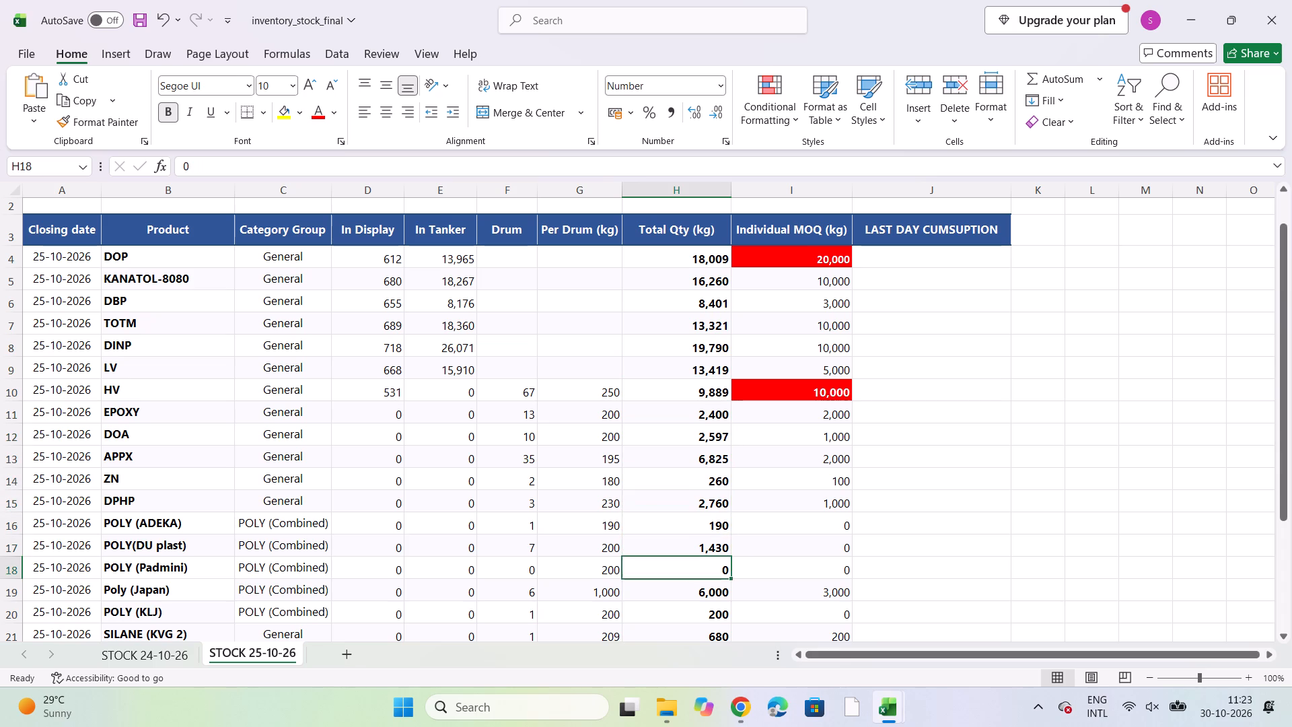
{"action": "key", "text": "Down"}
{"action": "key", "text": "Down"}
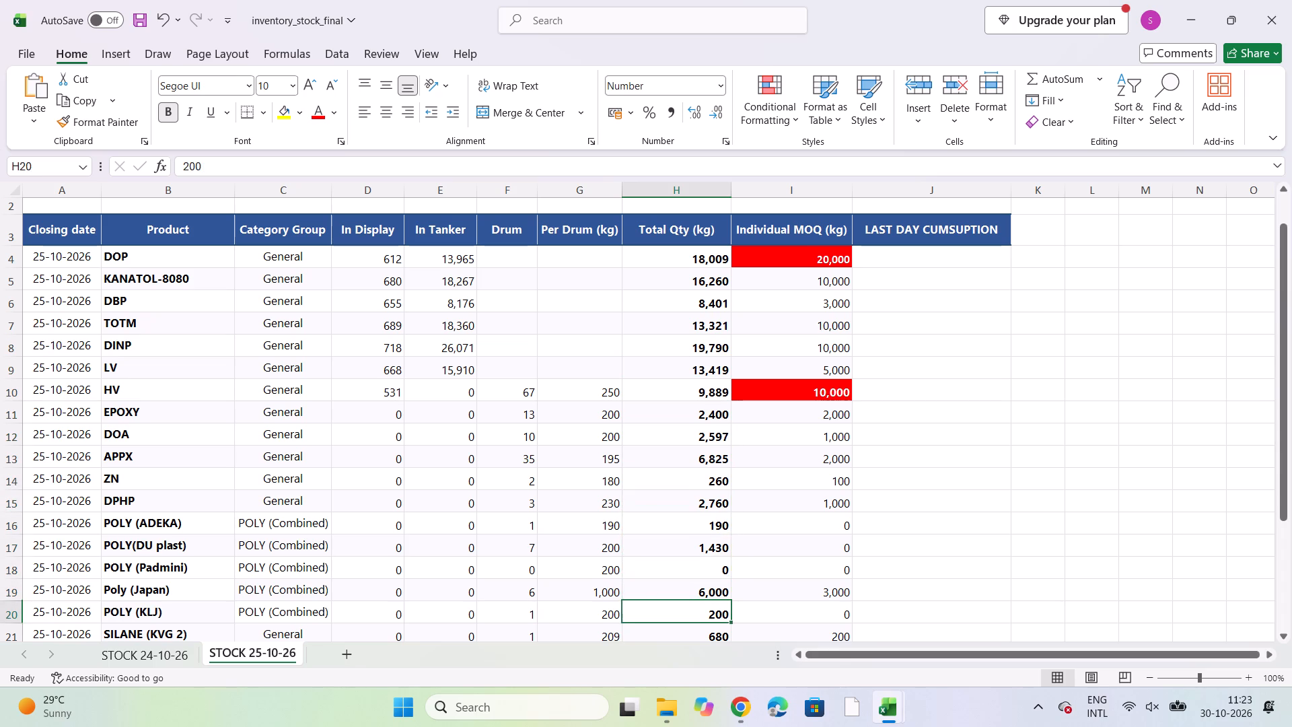
{"action": "key", "text": "Down"}
{"action": "key", "text": "Down"}
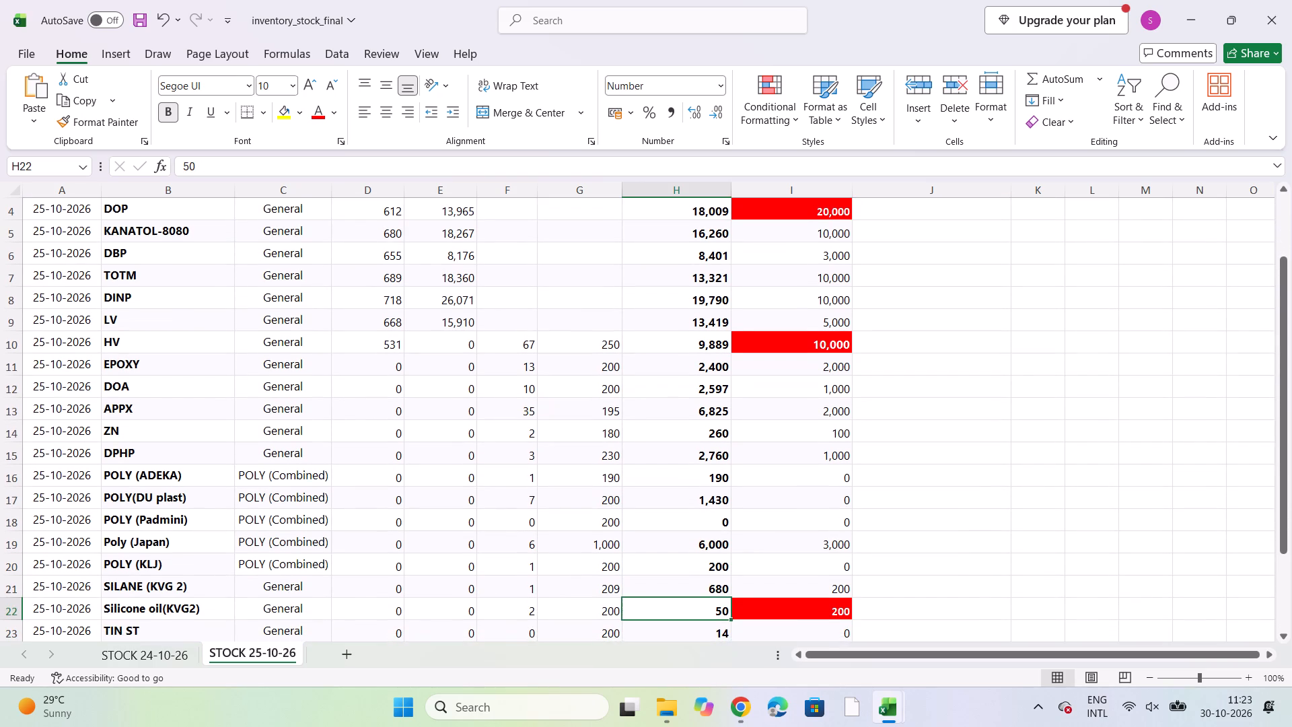
Set Total Qty (kg) to 75 for Silicone oil(KVG2), 350 for TIN ST and 50 for BS.
{"action": "type", "text": "75"}
{"action": "key", "text": "Return"}
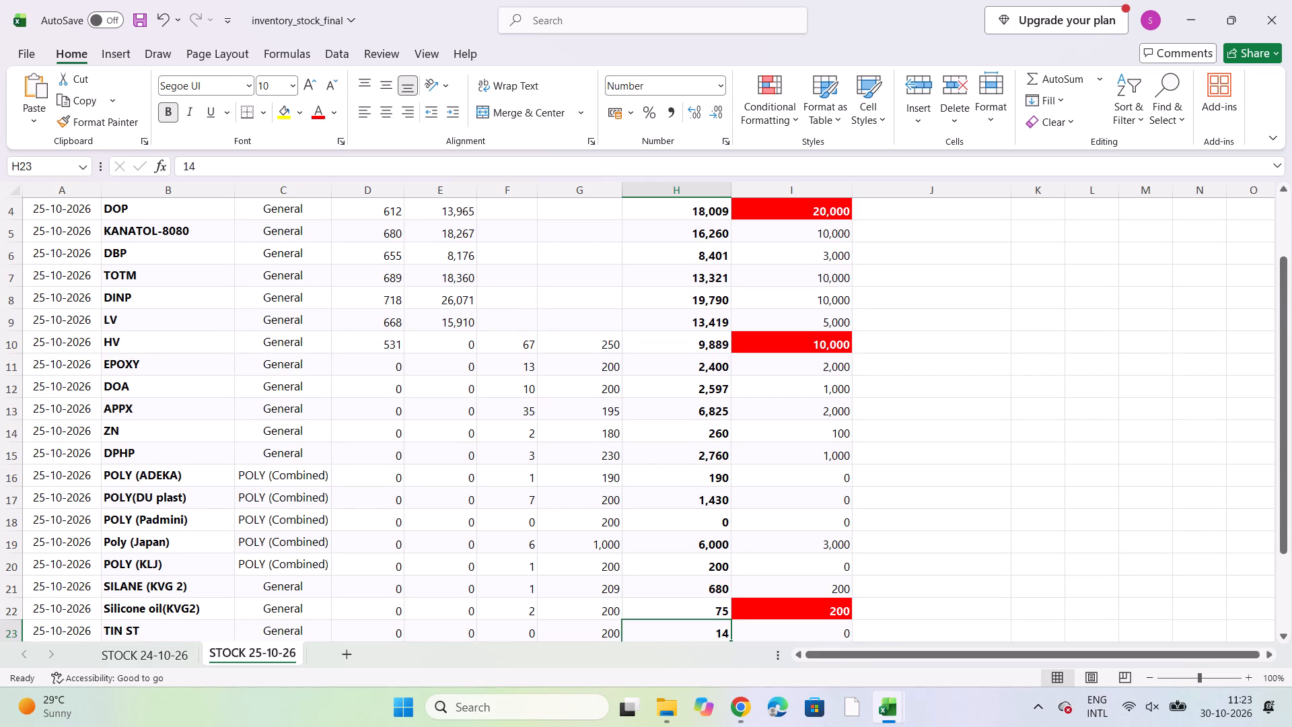
{"action": "type", "text": "350"}
{"action": "key", "text": "Return"}
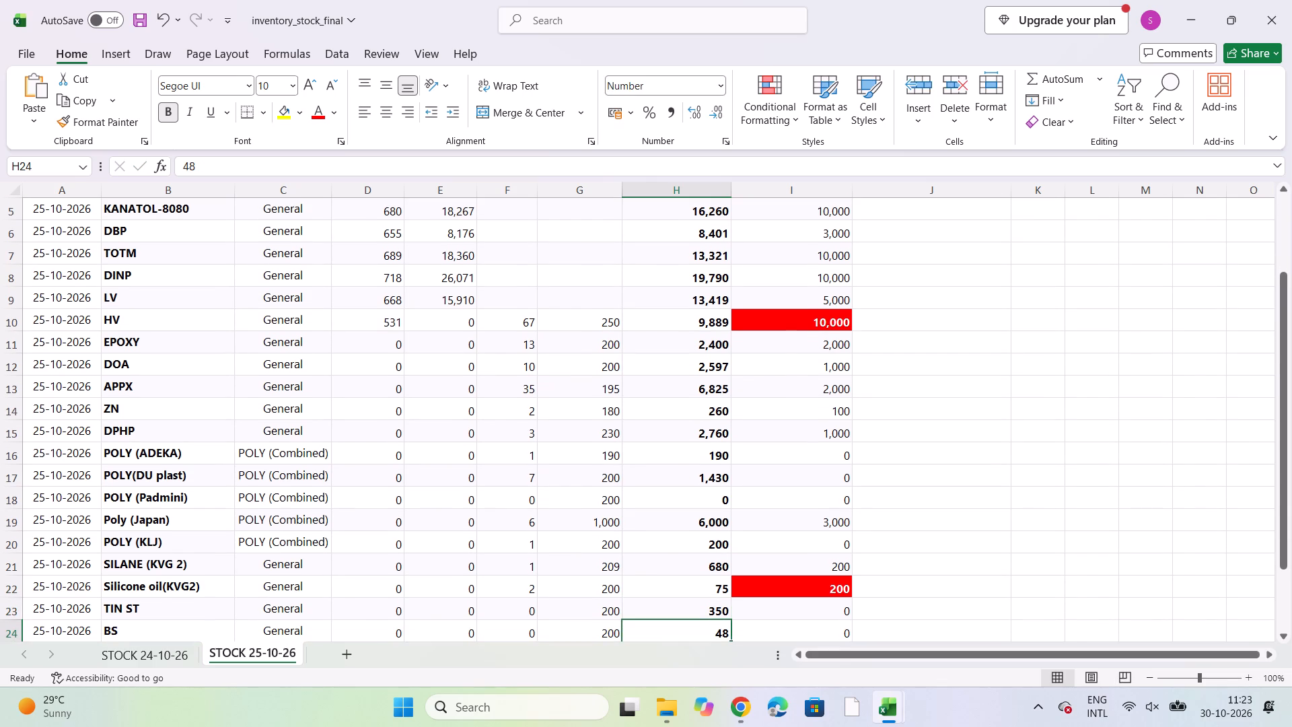
{"action": "type", "text": "50"}
{"action": "key", "text": "Return"}
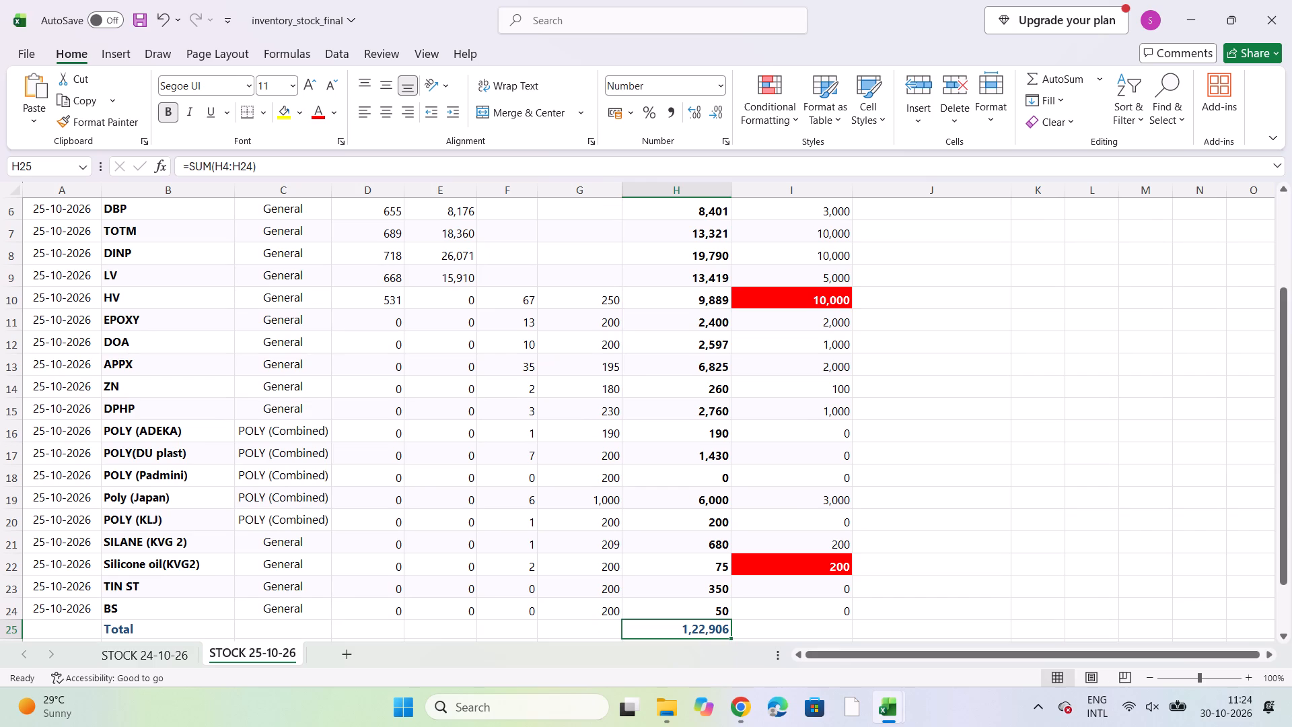
Review the Total Qty (kg) column from the Total row back up to the DOP row.
{"action": "key", "text": "Up"}
{"action": "key", "text": "Up"}
{"action": "key", "text": "Up"}
{"action": "key", "text": "Up"}
{"action": "key", "text": "Up"}
{"action": "key", "text": "Up"}
{"action": "key", "text": "Up"}
{"action": "key", "text": "Up"}
{"action": "key", "text": "Up"}
{"action": "key", "text": "Up"}
{"action": "key", "text": "Up"}
{"action": "key", "text": "Up"}
{"action": "key", "text": "Up"}
{"action": "key", "text": "Up"}
{"action": "key", "text": "Up"}
{"action": "key", "text": "Up"}
{"action": "key", "text": "Up"}
{"action": "key", "text": "Up"}
{"action": "key", "text": "Up"}
{"action": "key", "text": "Up"}
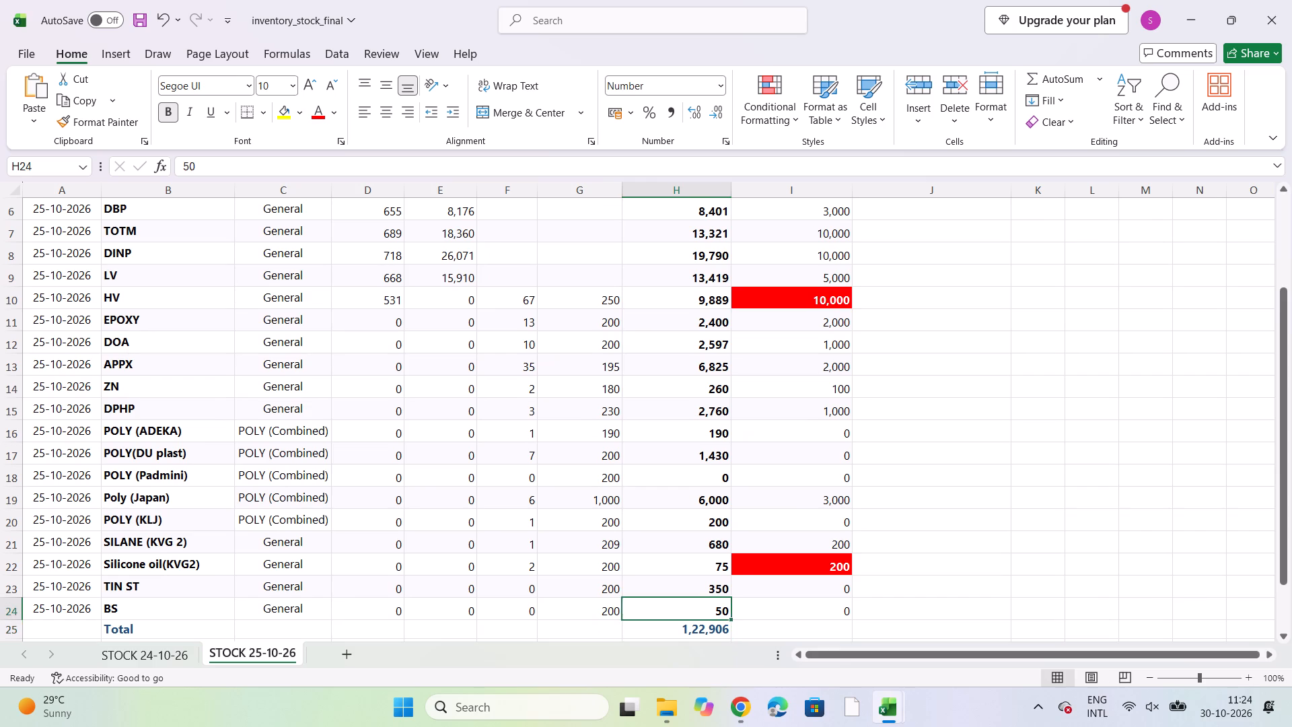
{"action": "key", "text": "Down"}
{"action": "key", "text": "Down"}
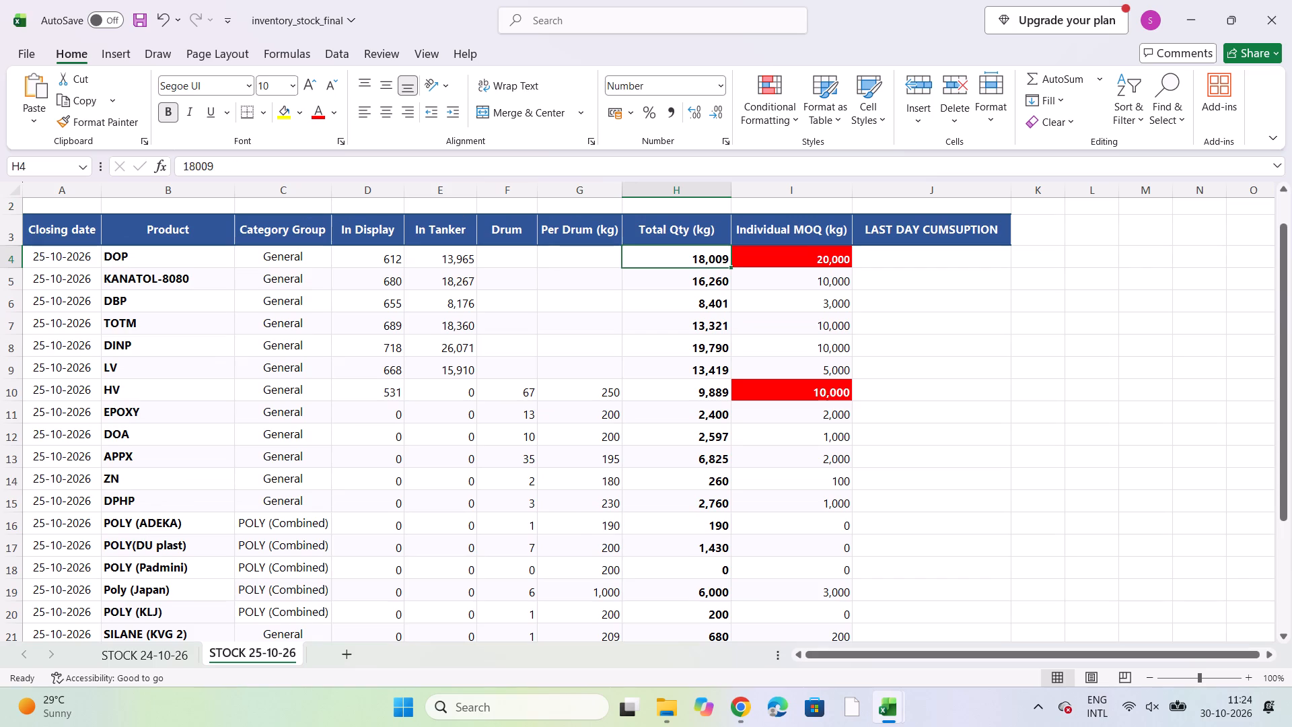
{"action": "key", "text": "Up"}
{"action": "key", "text": "Up"}
{"action": "key", "text": "Up"}
{"action": "key", "text": "Up"}
{"action": "key", "text": "Up"}
{"action": "key", "text": "Up"}
{"action": "key", "text": "Up"}
{"action": "key", "text": "Up"}
{"action": "key", "text": "Up"}
{"action": "key", "text": "Up"}
{"action": "key", "text": "Up"}
{"action": "key", "text": "Up"}
{"action": "key", "text": "Up"}
{"action": "key", "text": "Down"}
{"action": "key", "text": "Down"}
{"action": "key", "text": "Down"}
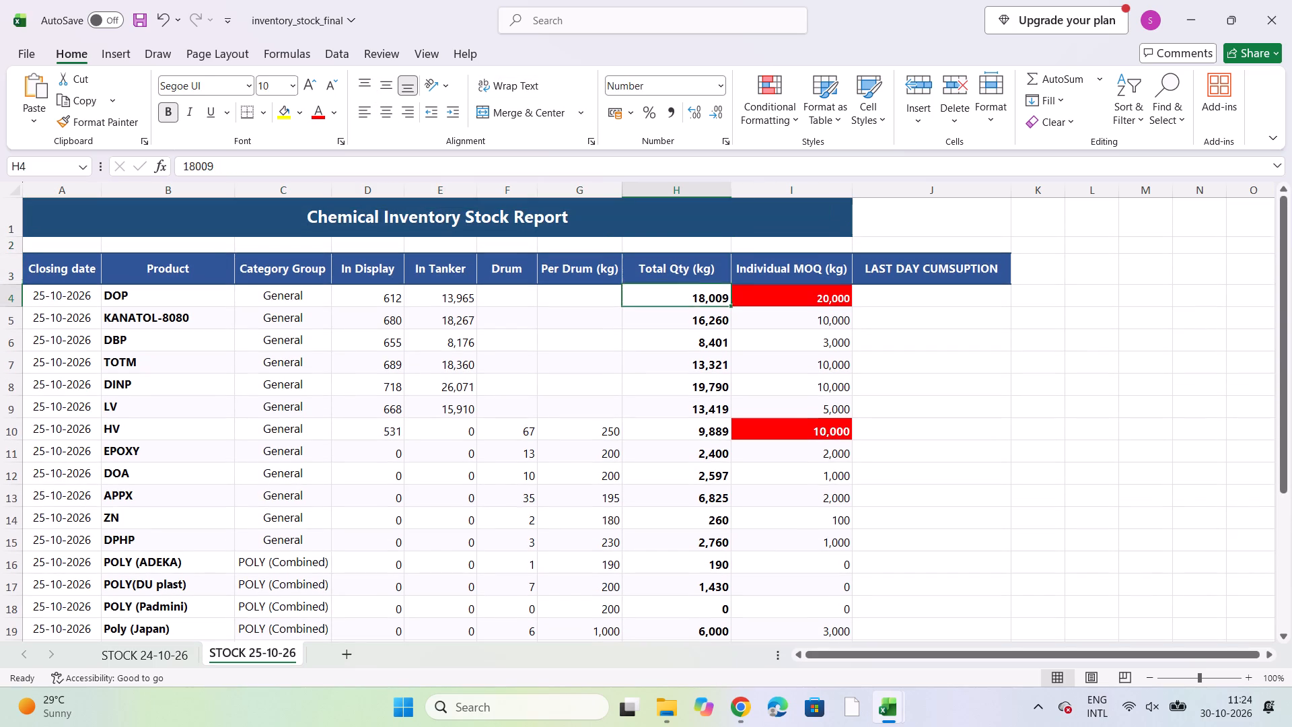
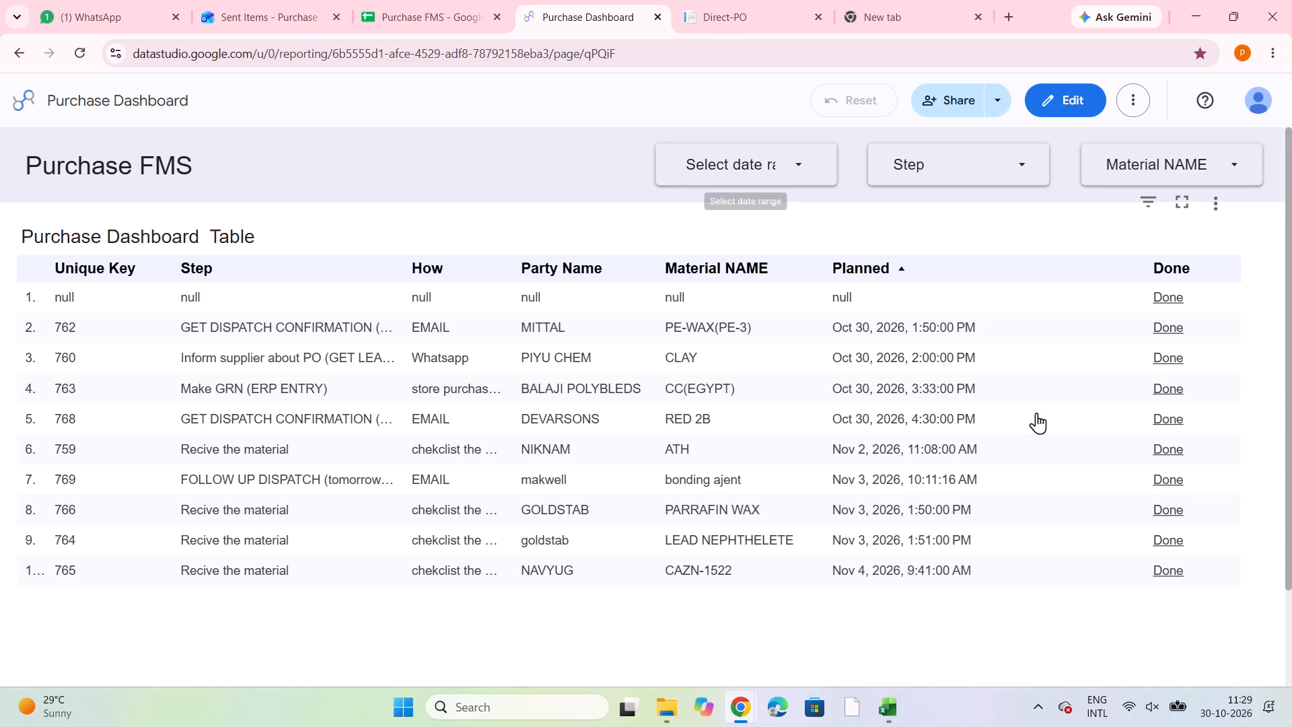
Mark the dispatch confirmation for MITTAL's PE-WAX(PE-3), key 762, as done and refresh the Purchase Dashboard data.
{"action": "left_click", "coordinate": [1165, 326]}
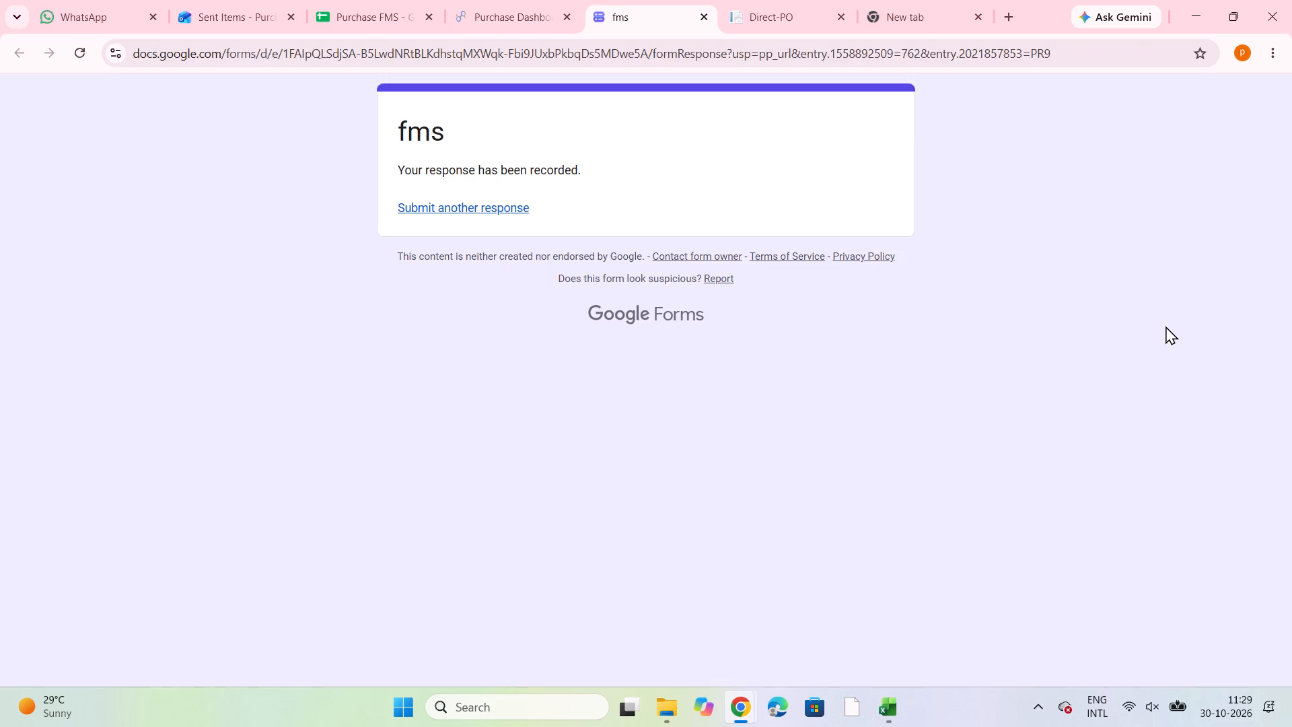
{"action": "left_click", "coordinate": [705, 15]}
{"action": "left_click", "coordinate": [1130, 84]}
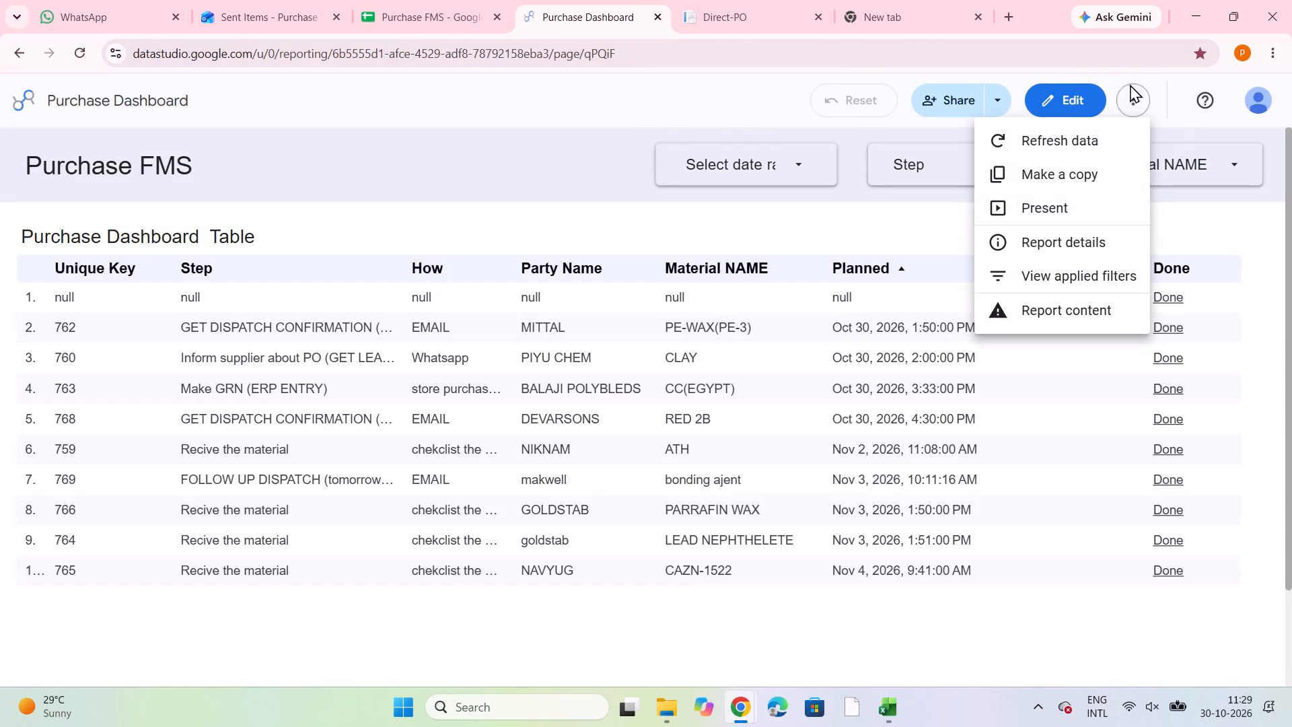
{"action": "left_click", "coordinate": [1083, 136]}
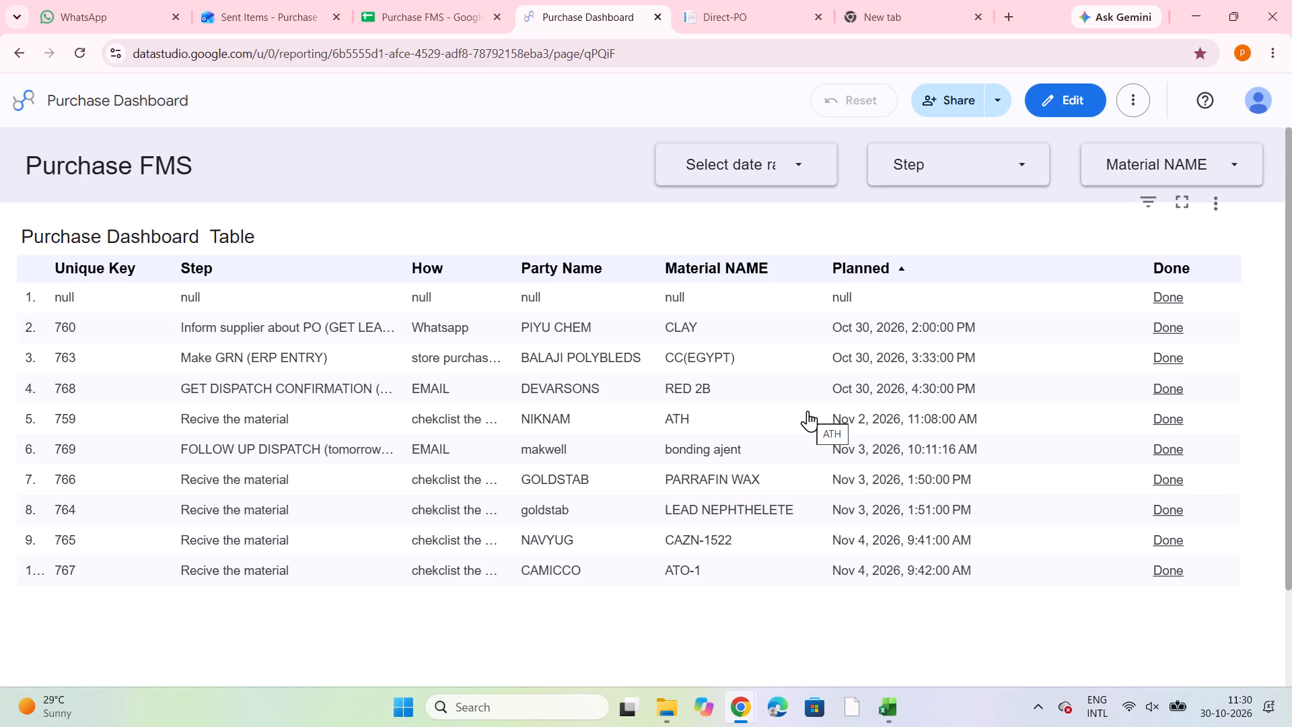
Switch to the inventory_stock_final workbook and check the Total Qty (kg) entries row by row from KANATOL-8080 down to Silicone oil(KVG2).
{"action": "left_click", "coordinate": [898, 724]}
{"action": "left_click", "coordinate": [944, 621]}
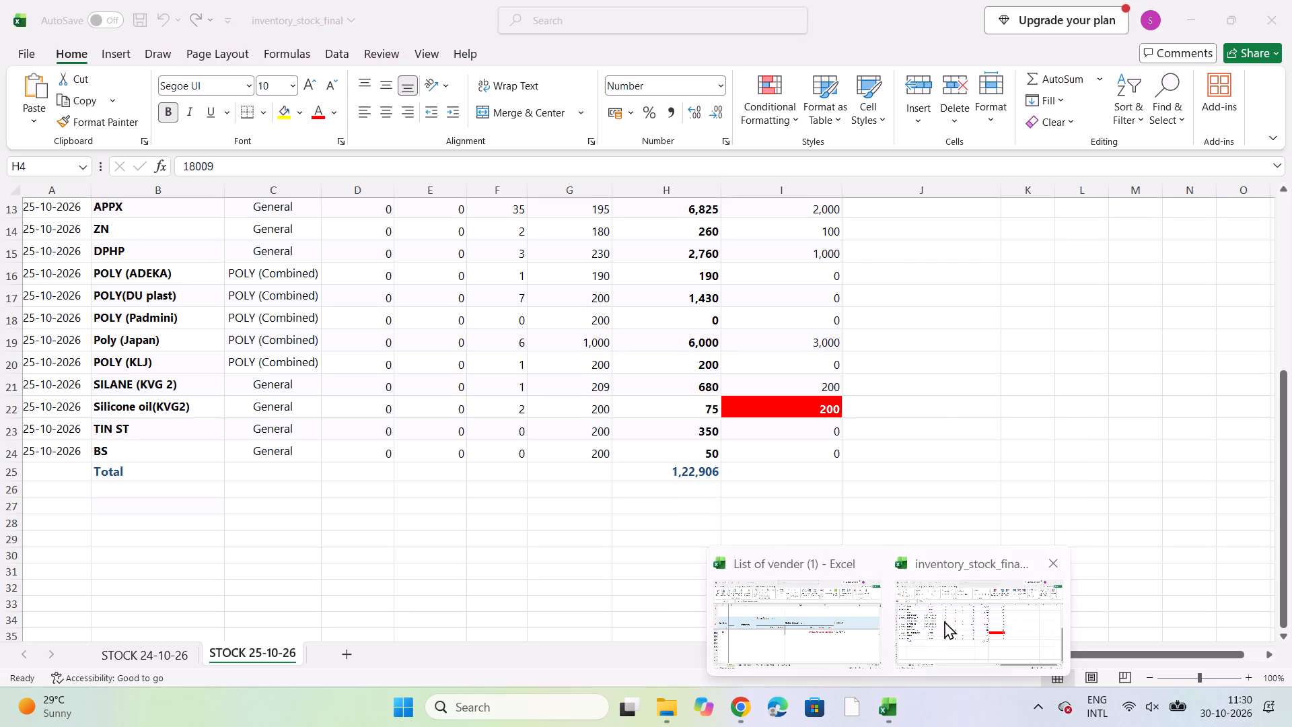
{"action": "scroll", "coordinate": [740, 299], "scroll_direction": "up", "scroll_amount": 4}
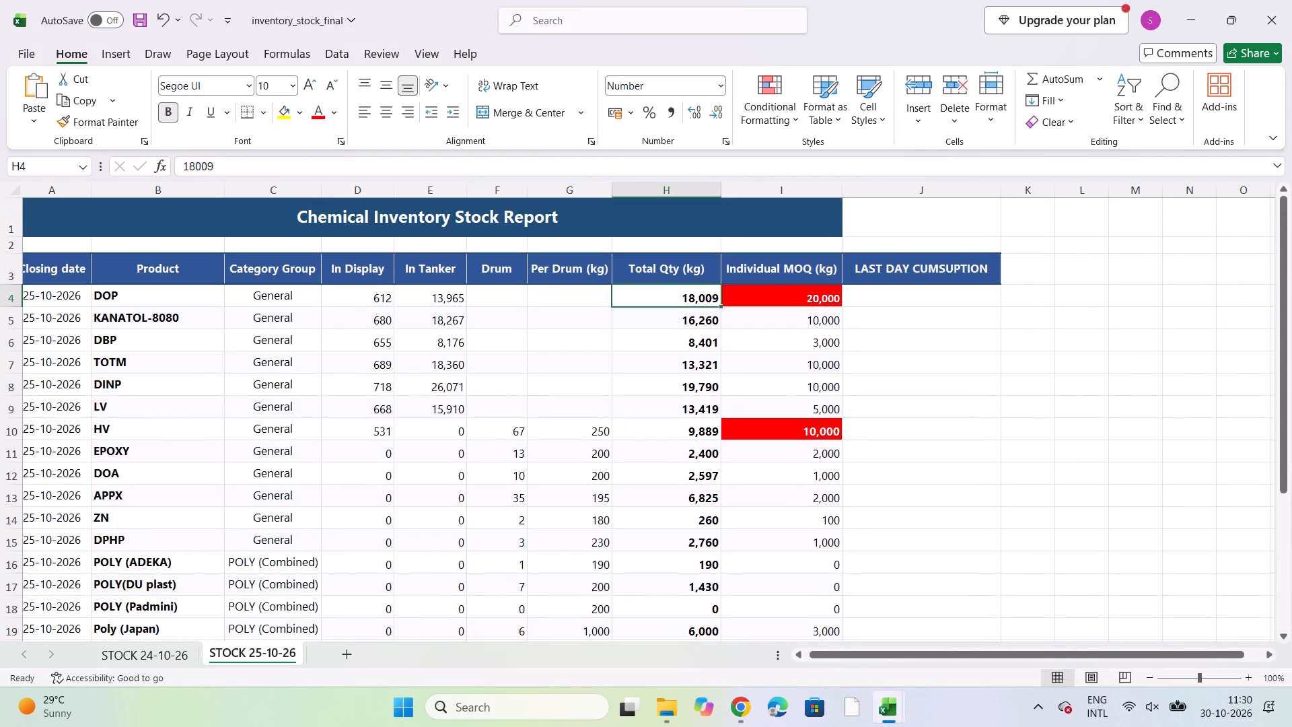
{"action": "left_click", "coordinate": [694, 309]}
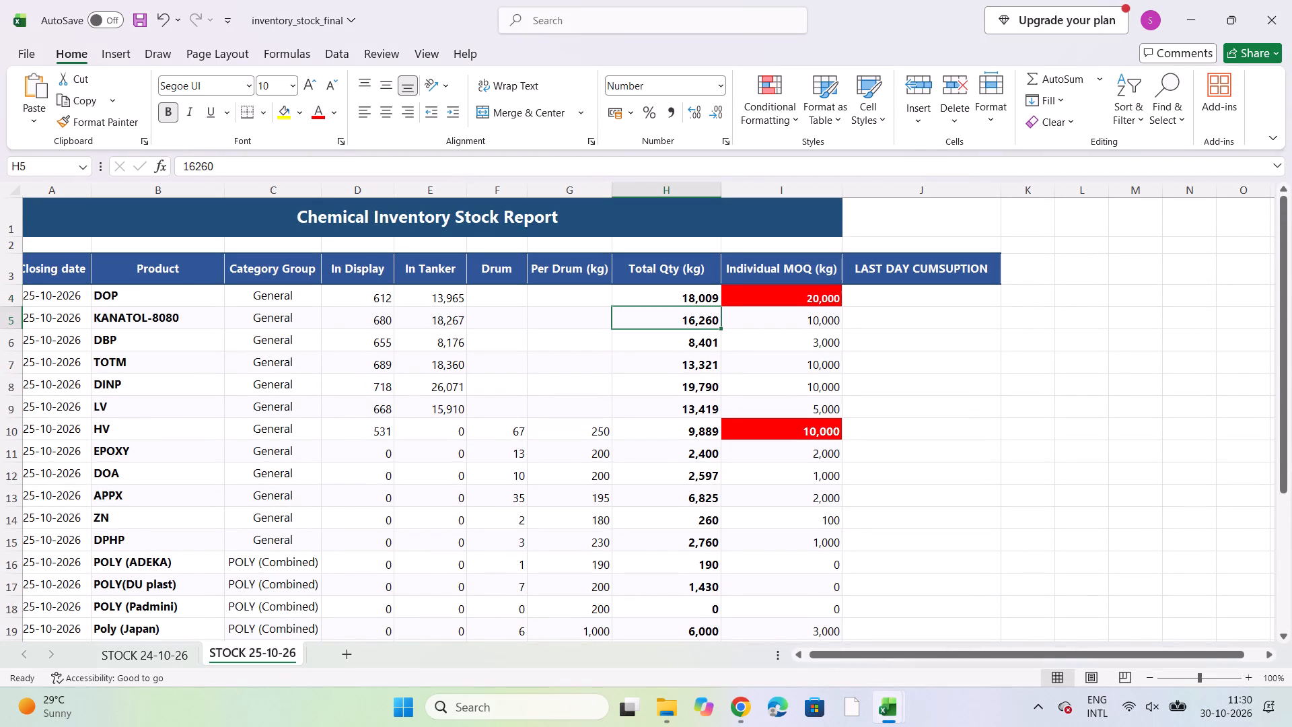
{"action": "key", "text": "Down"}
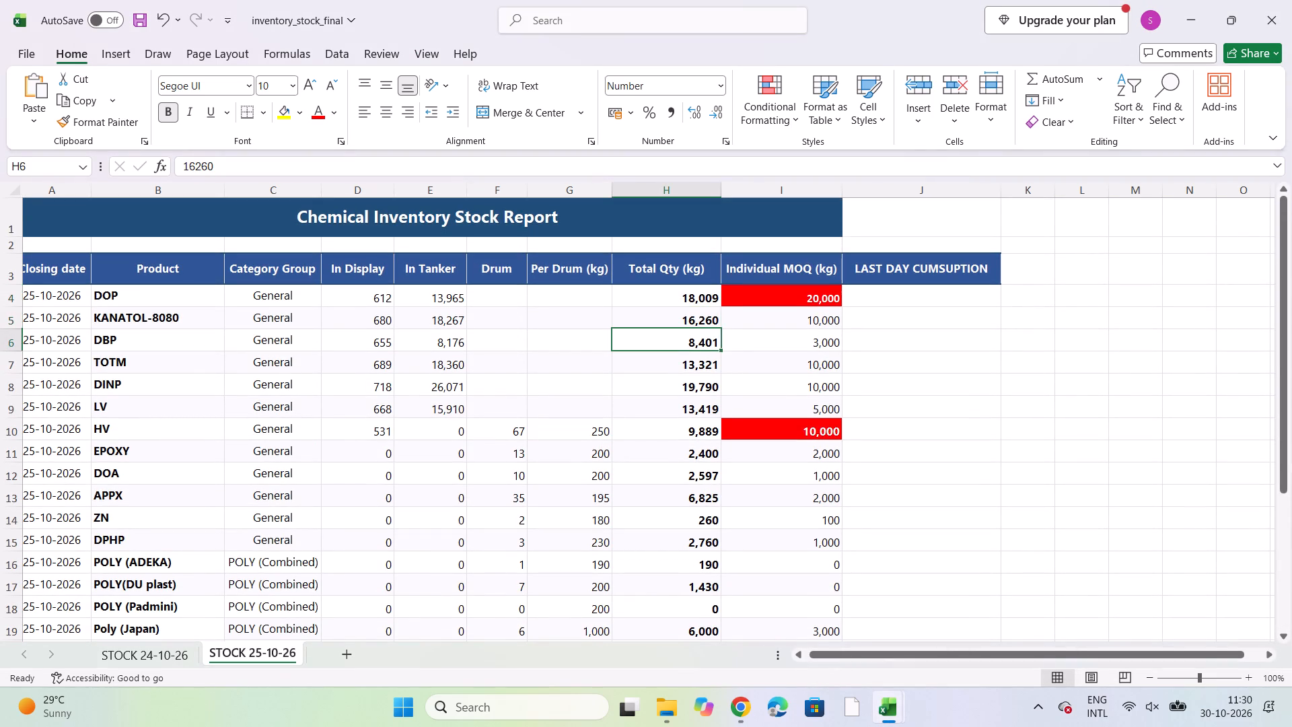
{"action": "key", "text": "Down"}
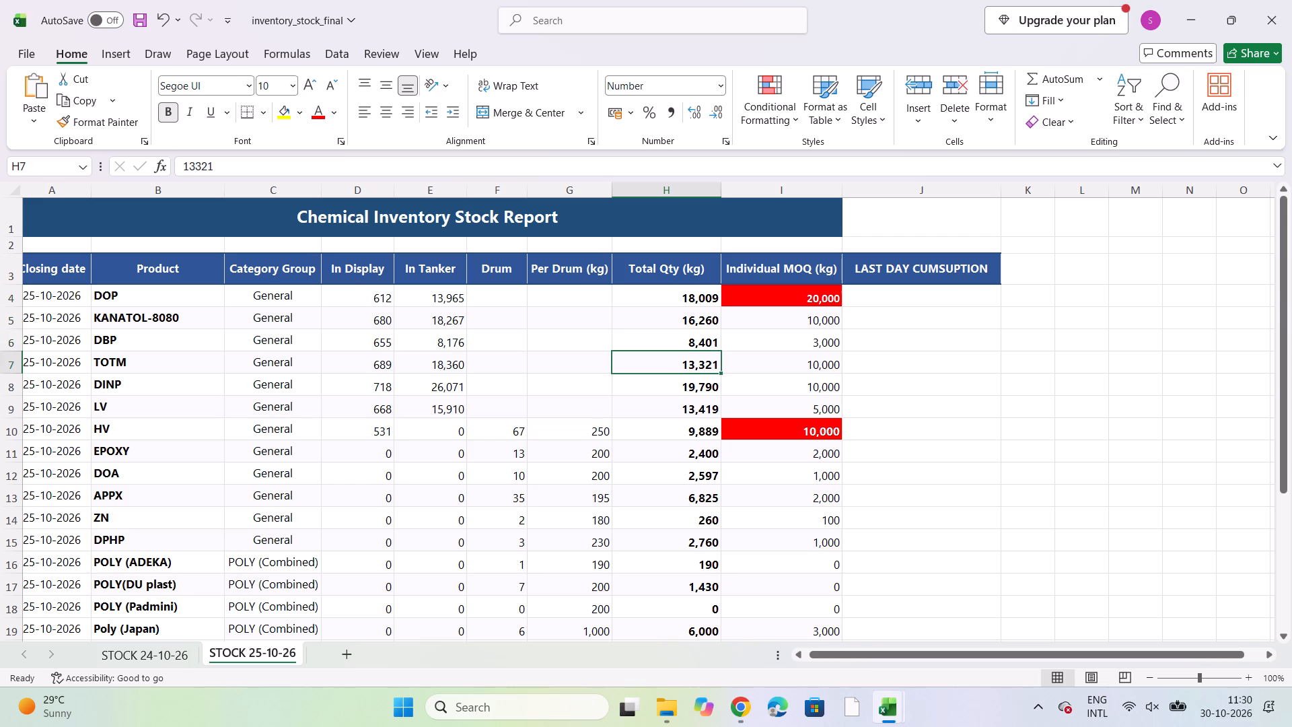
{"action": "key", "text": "Down"}
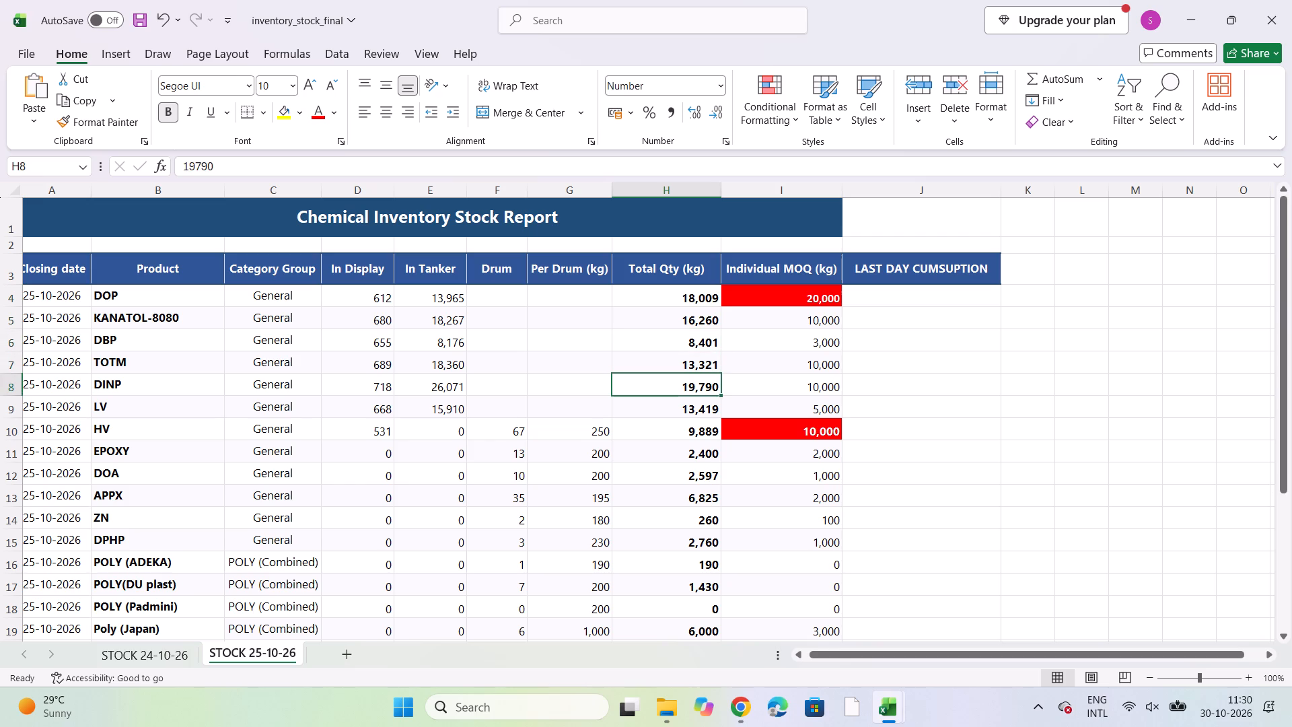
{"action": "key", "text": "Down"}
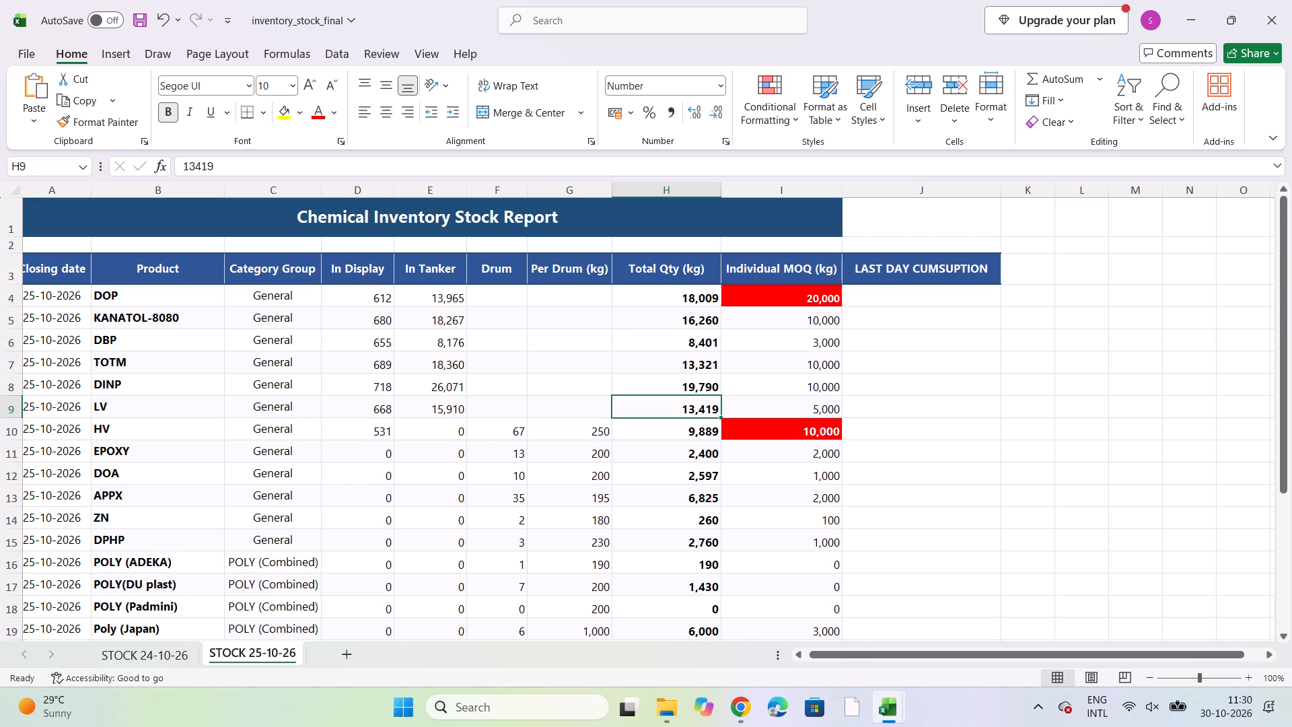
{"action": "key", "text": "Down"}
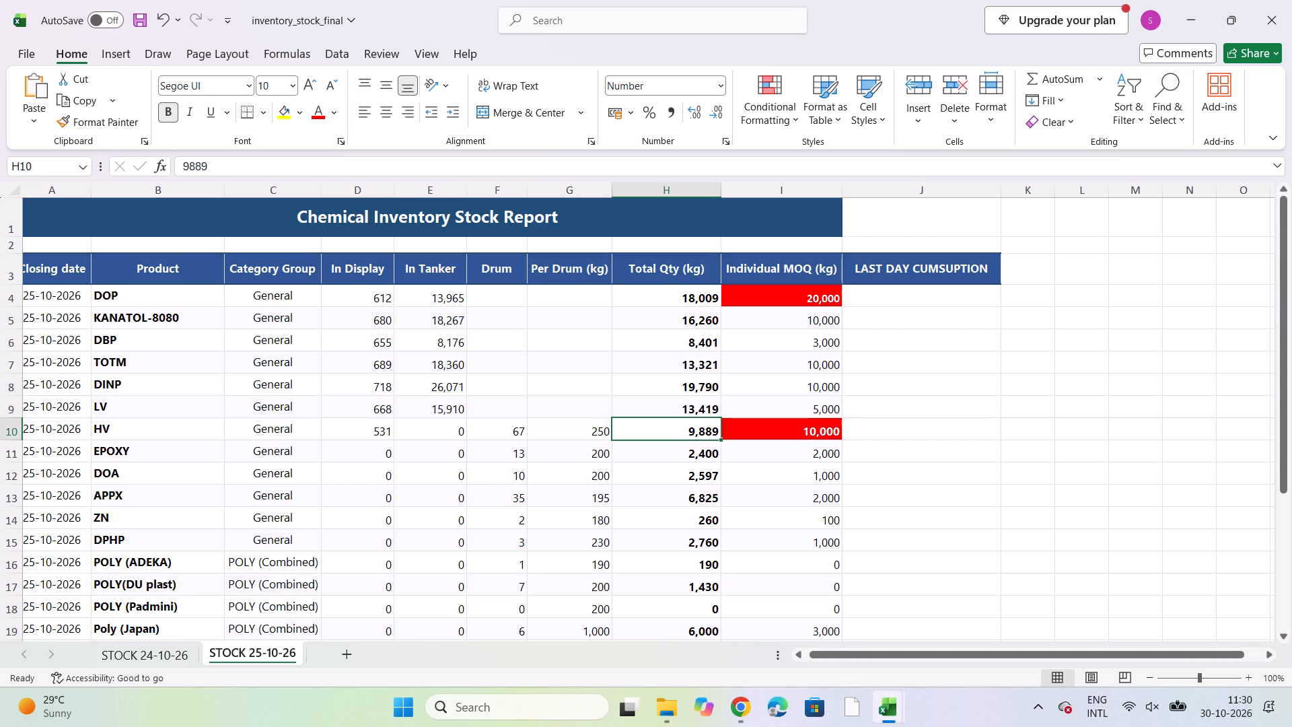
{"action": "key", "text": "Down"}
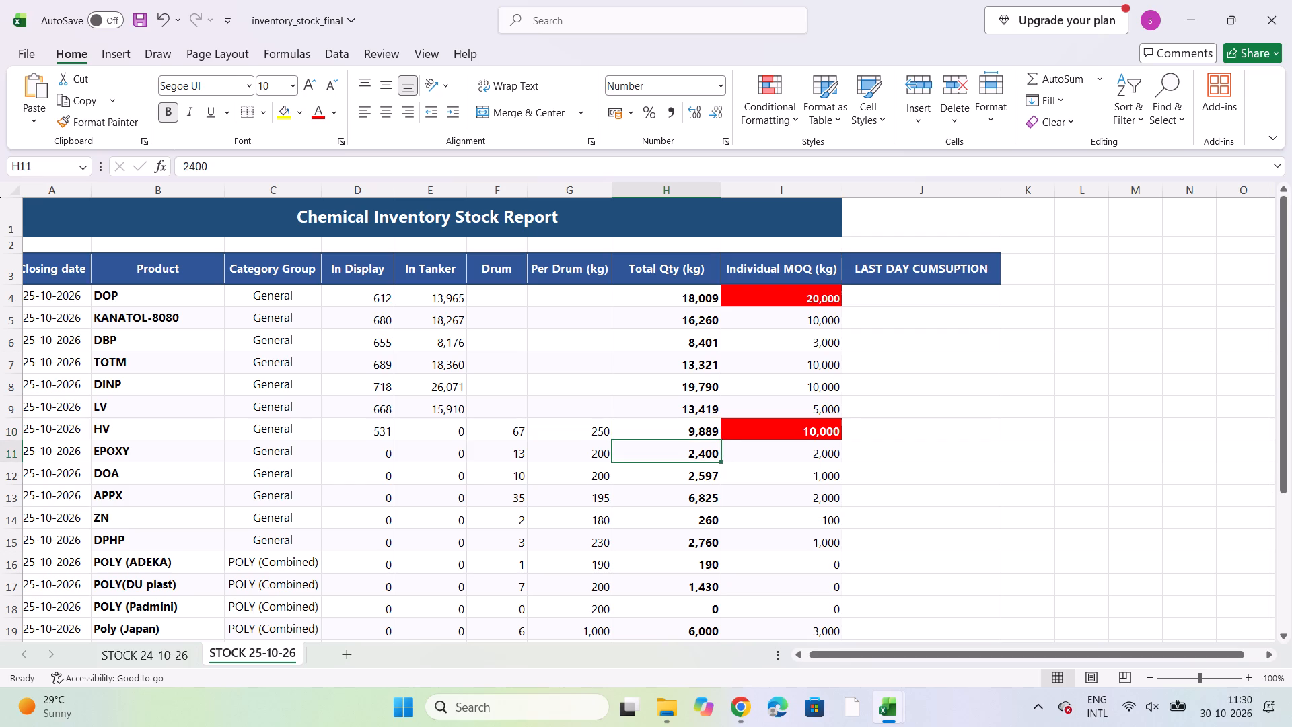
{"action": "key", "text": "Down"}
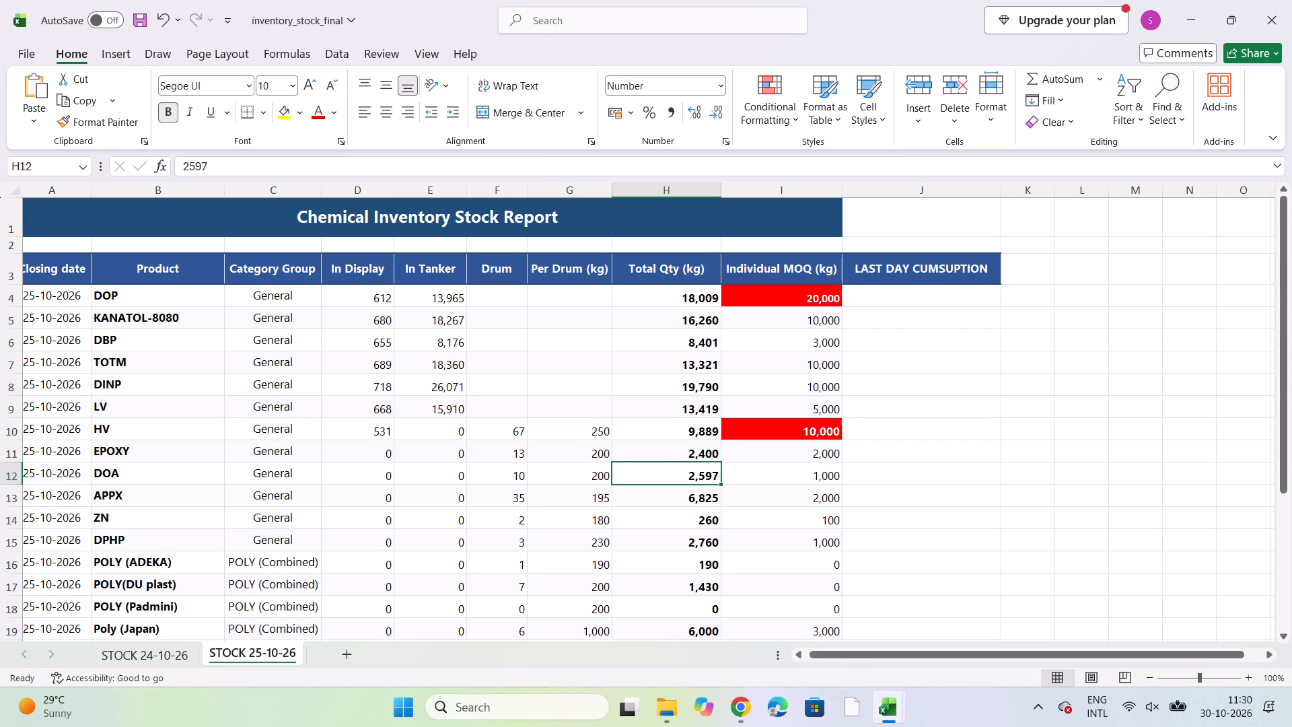
{"action": "key", "text": "Down"}
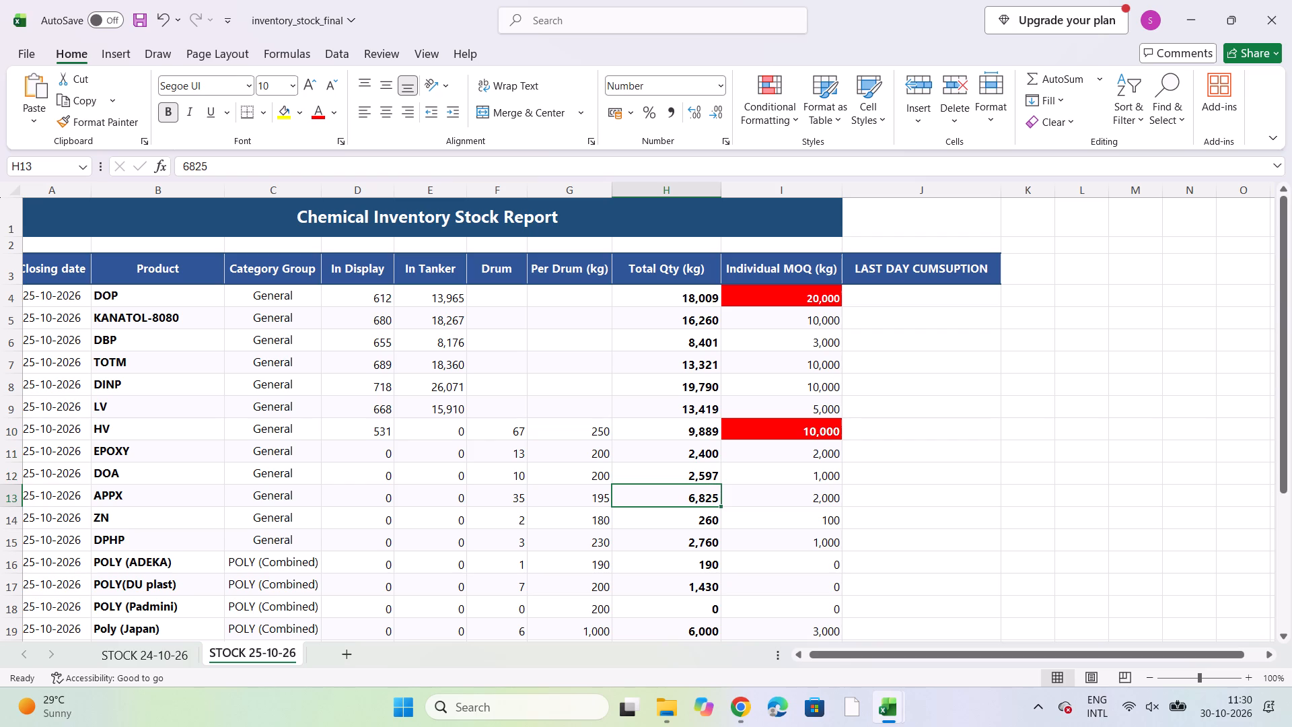
{"action": "key", "text": "Down"}
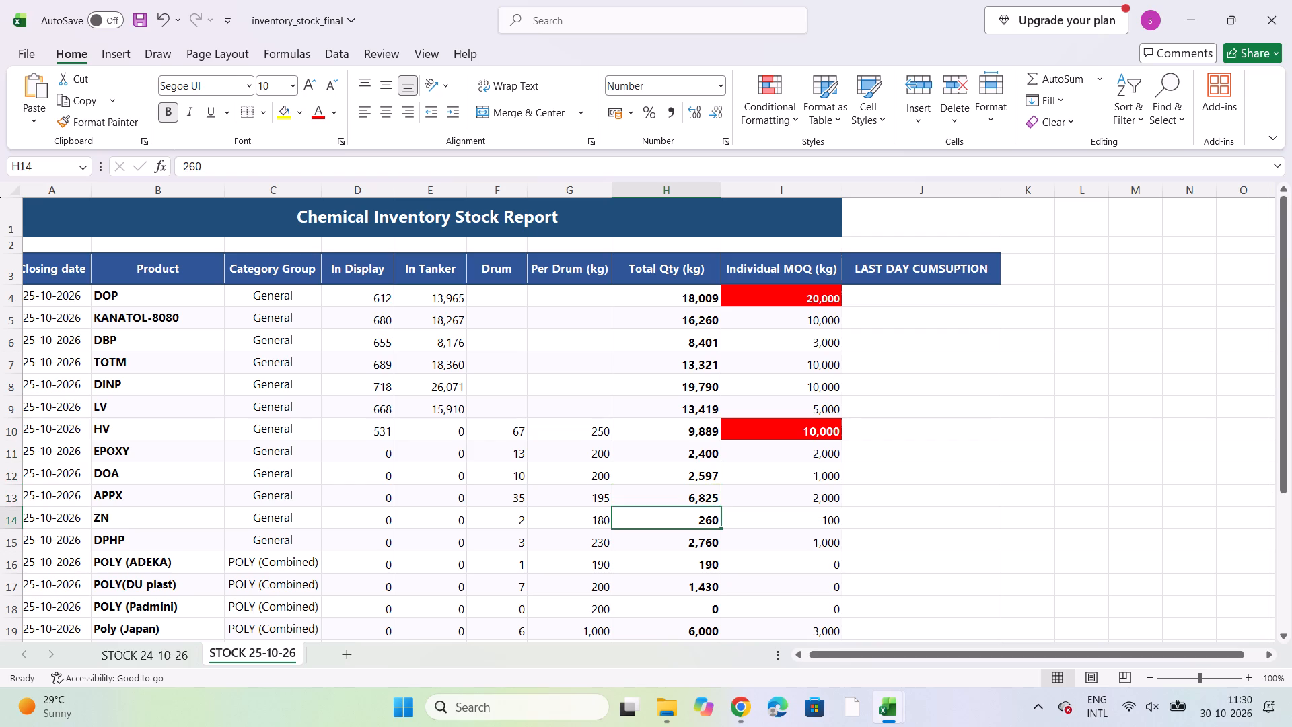
{"action": "key", "text": "Down"}
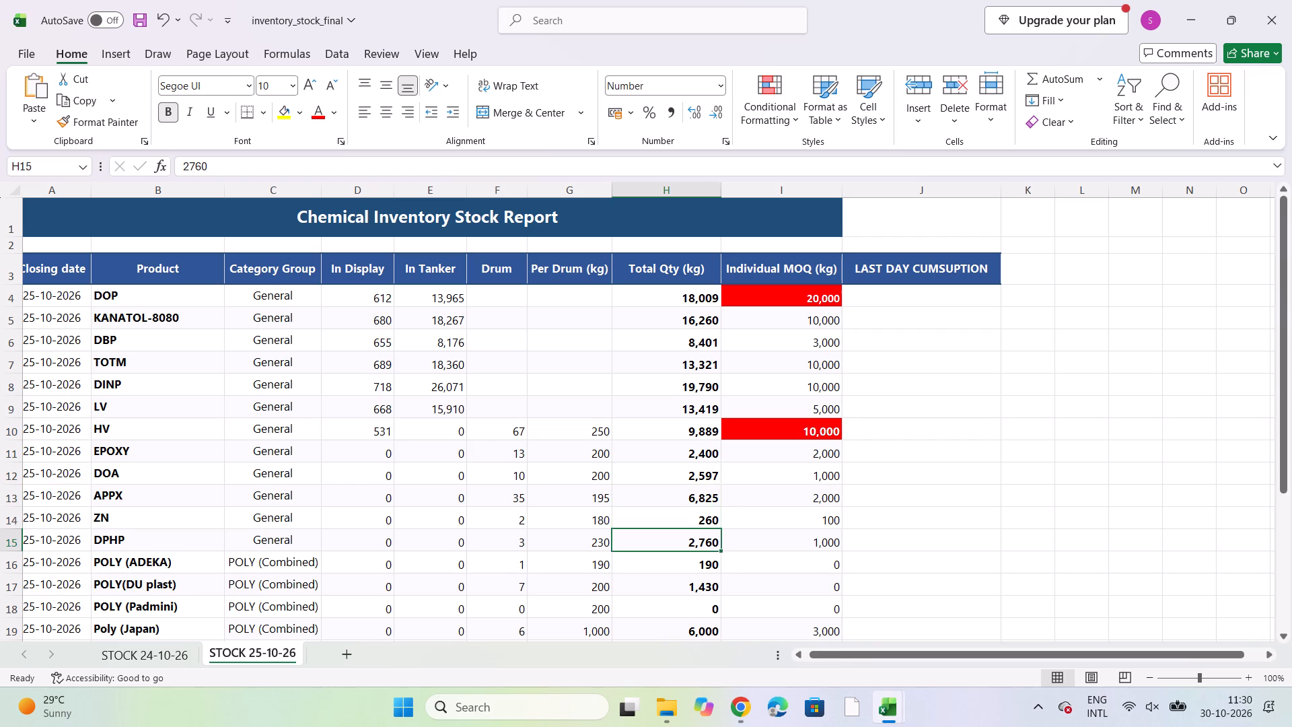
{"action": "key", "text": "Down"}
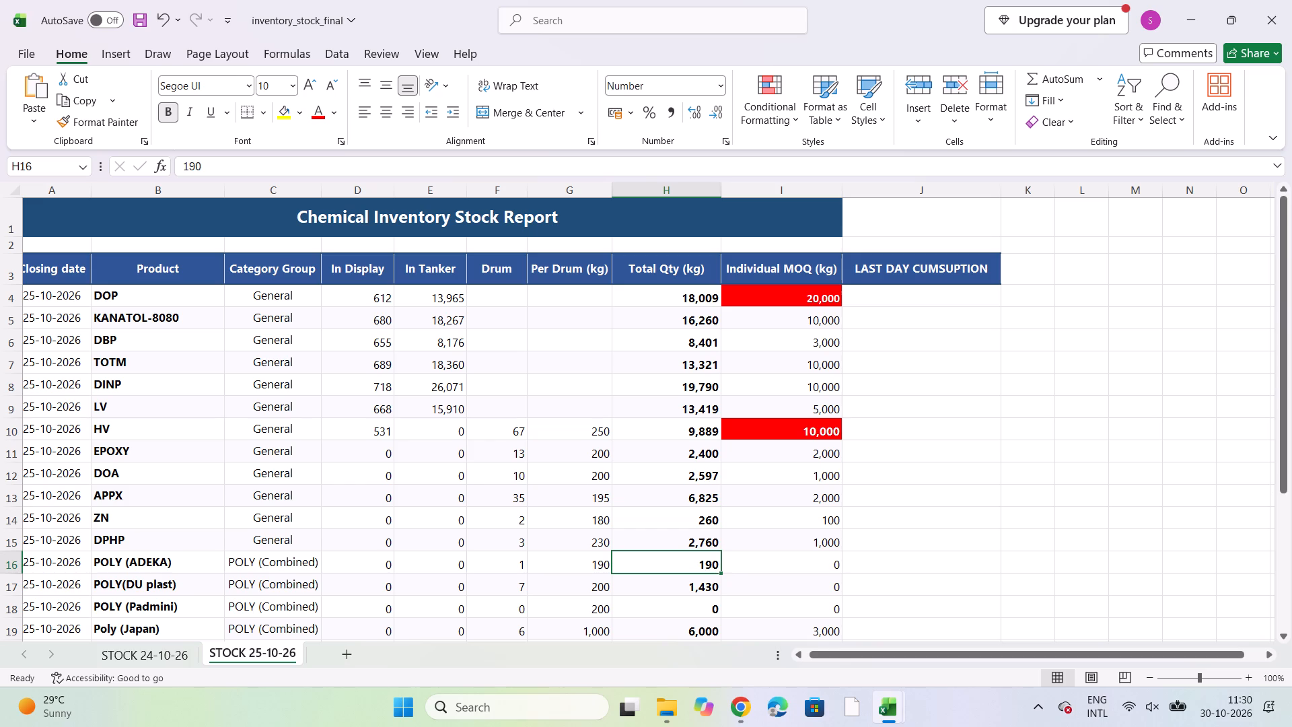
{"action": "key", "text": "Down"}
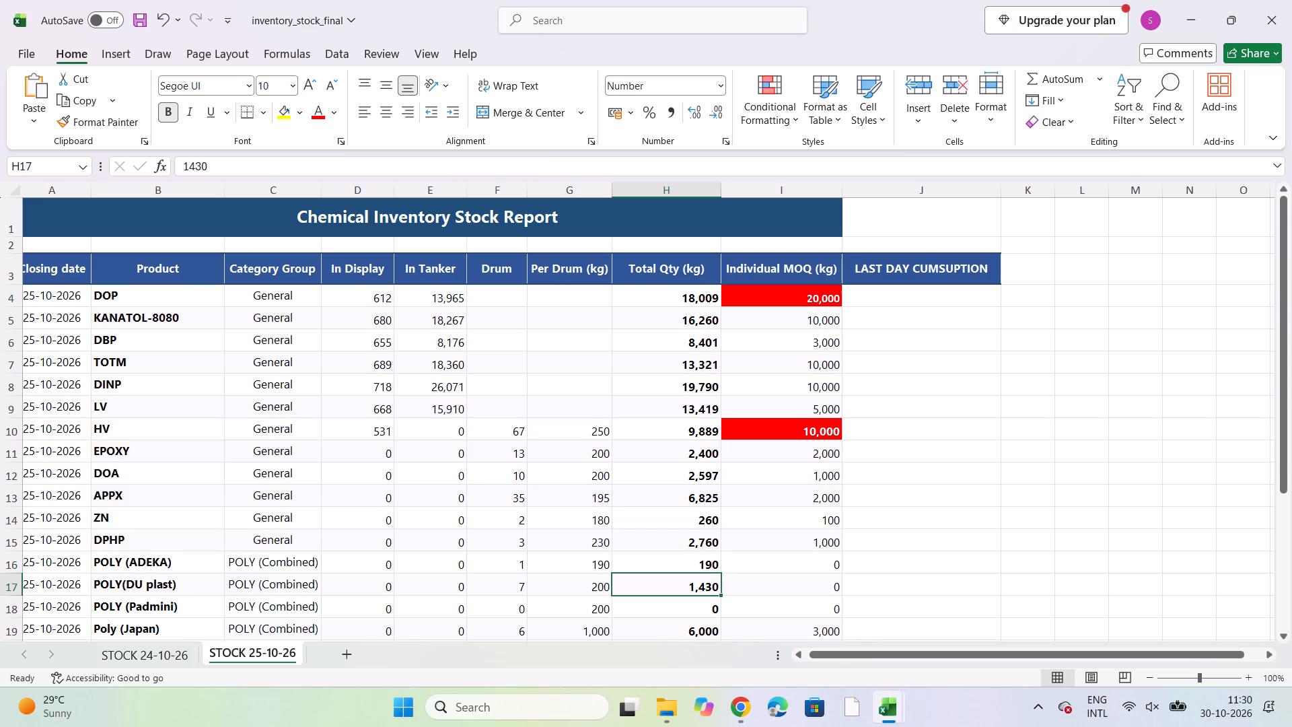
{"action": "key", "text": "Down"}
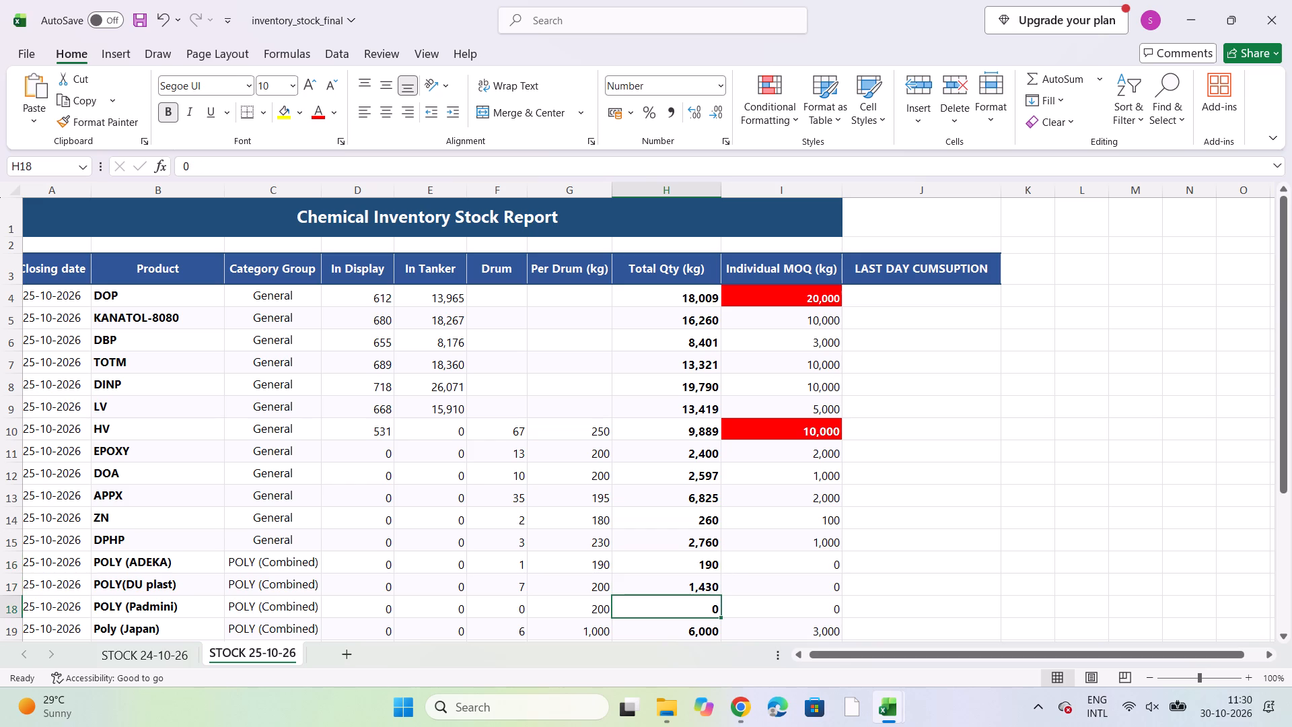
{"action": "key", "text": "Down"}
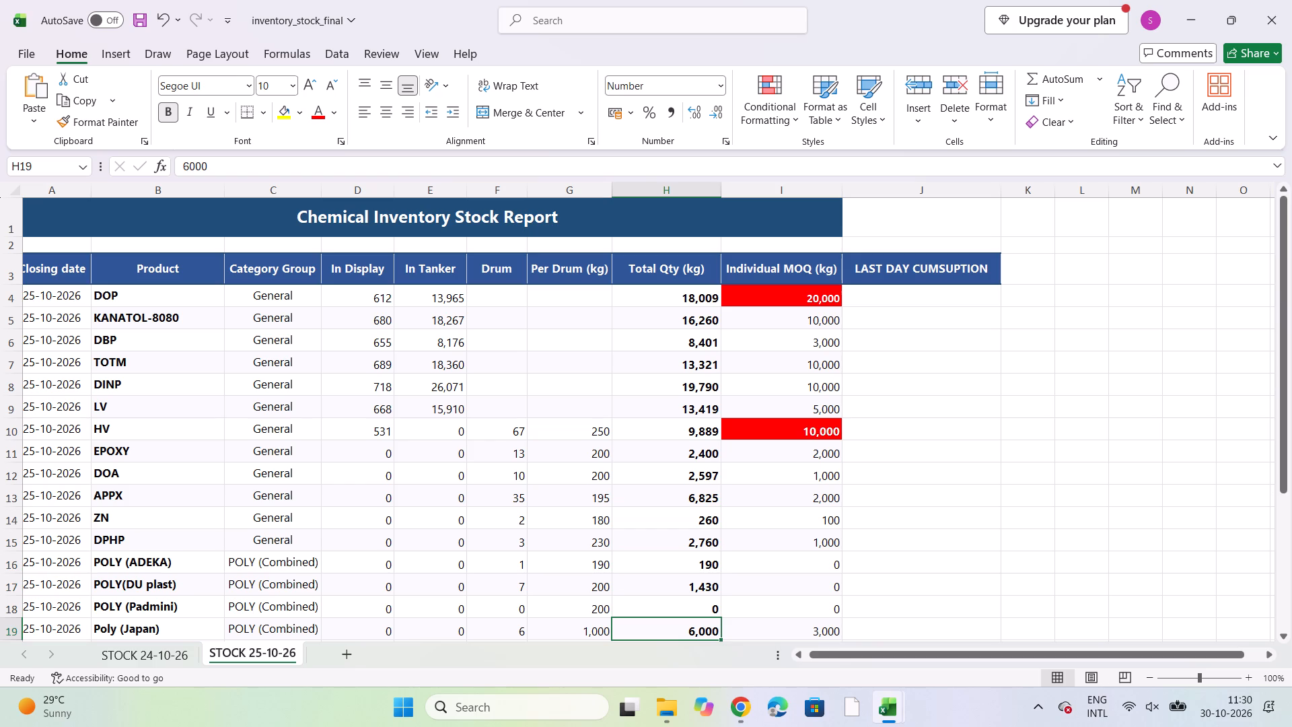
{"action": "key", "text": "Down"}
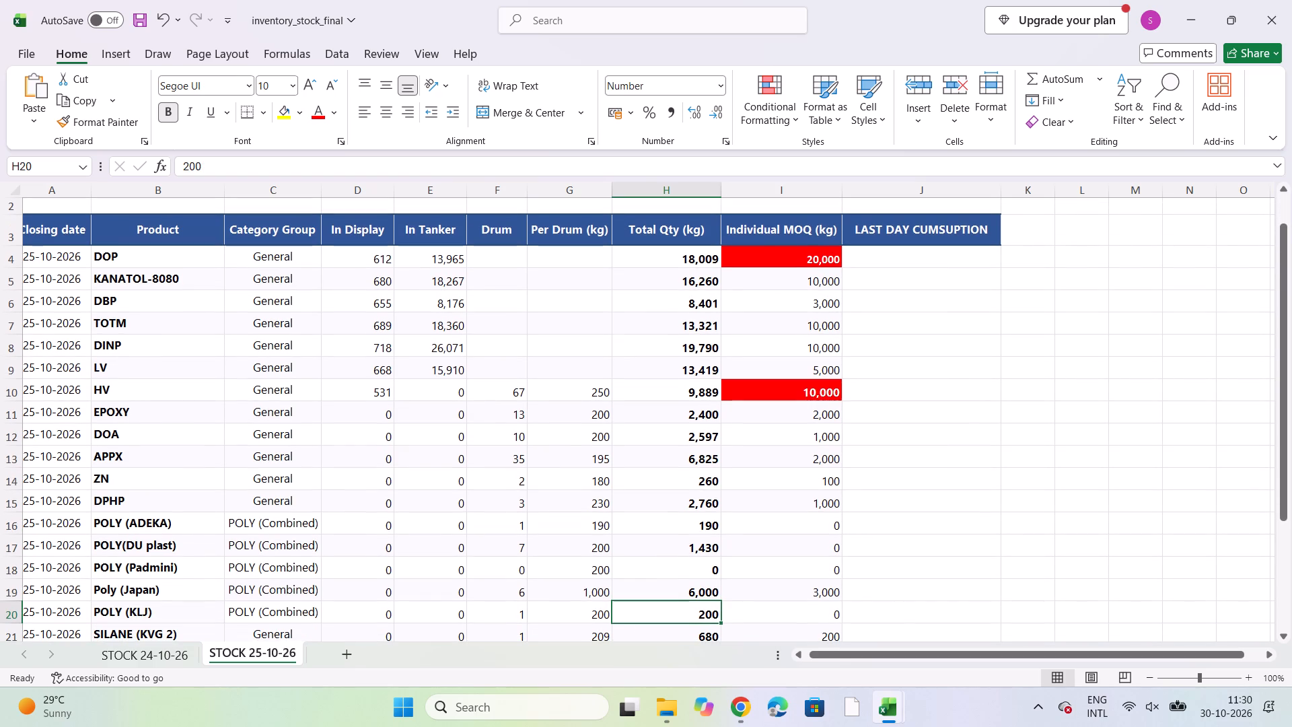
{"action": "key", "text": "Down"}
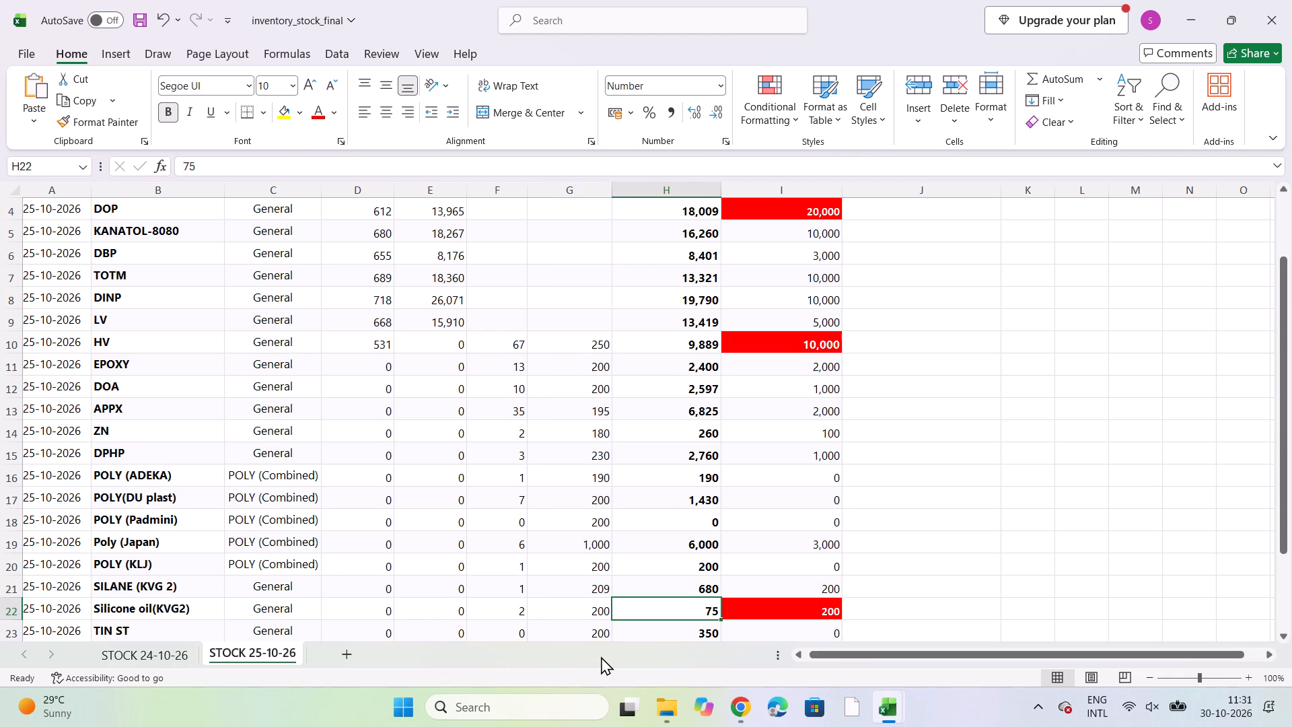
Set Total Qty (kg) to 3 for TIN ST and 350 for Silicone oil(KVG2).
{"action": "left_click", "coordinate": [672, 614]}
{"action": "left_click", "coordinate": [687, 631]}
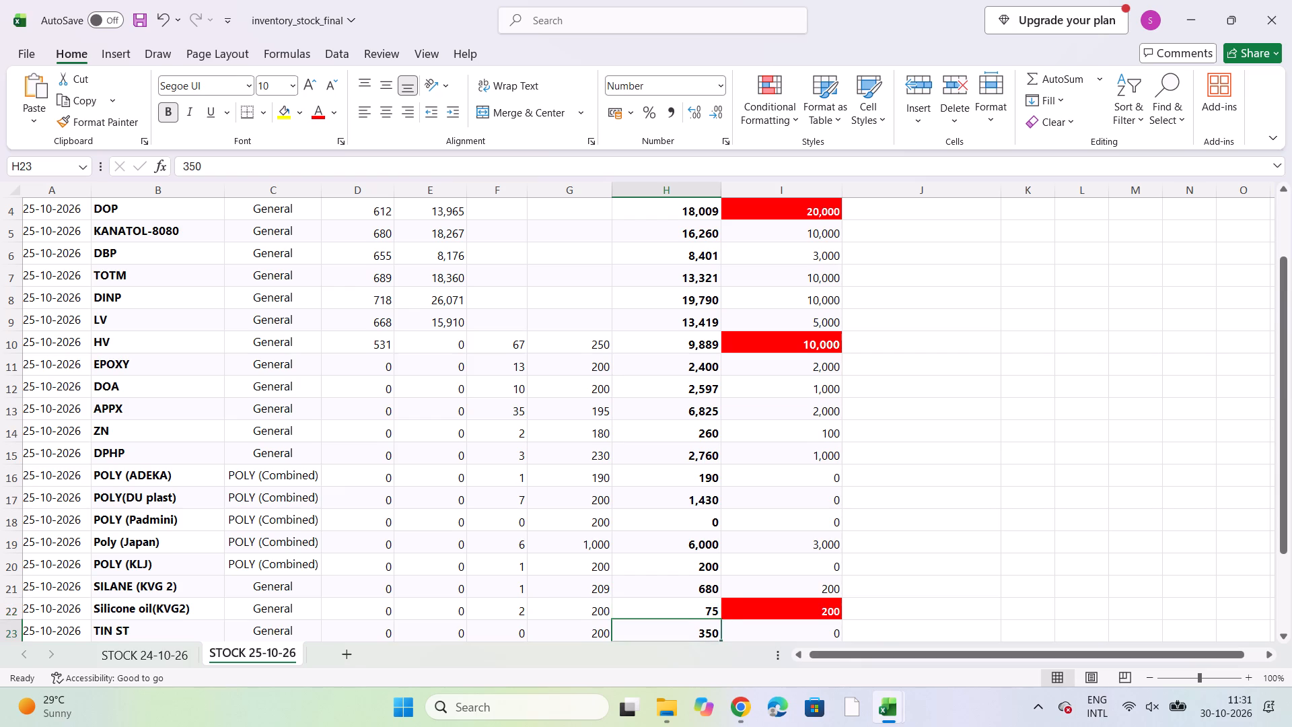
{"action": "key", "text": "3"}
{"action": "key", "text": "Up"}
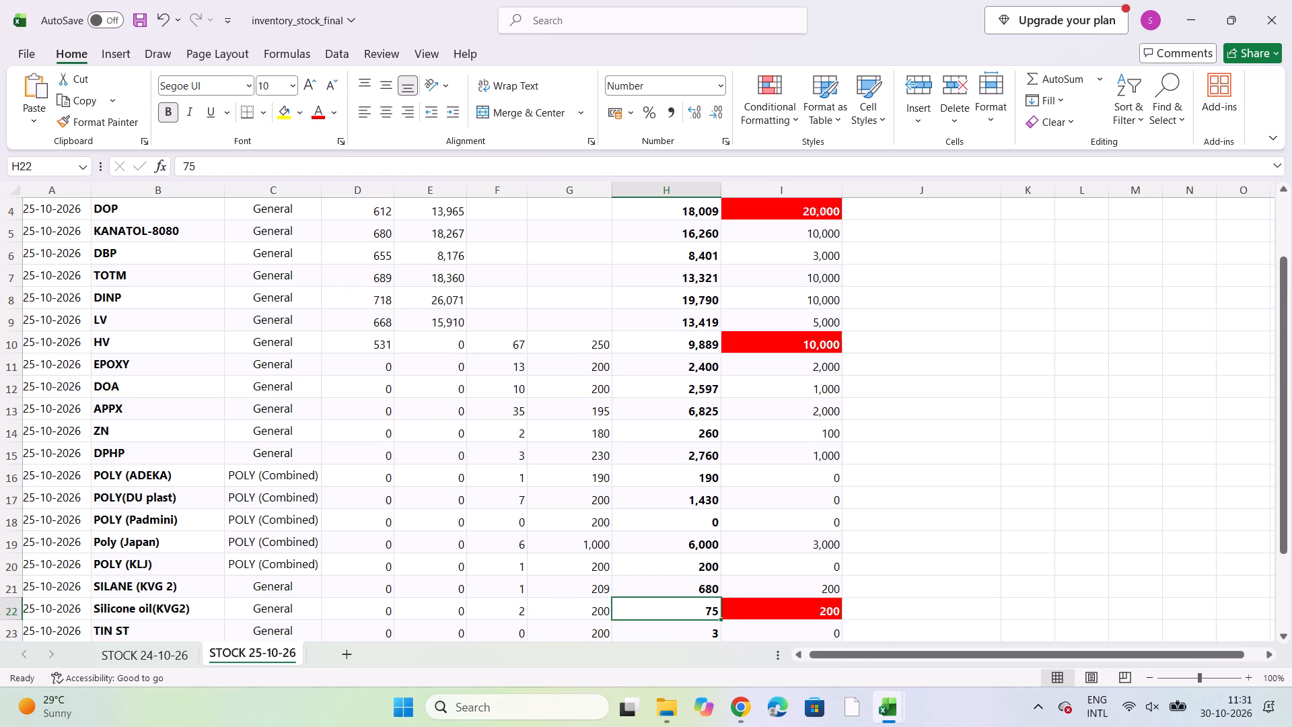
{"action": "type", "text": "350"}
{"action": "key", "text": "Return"}
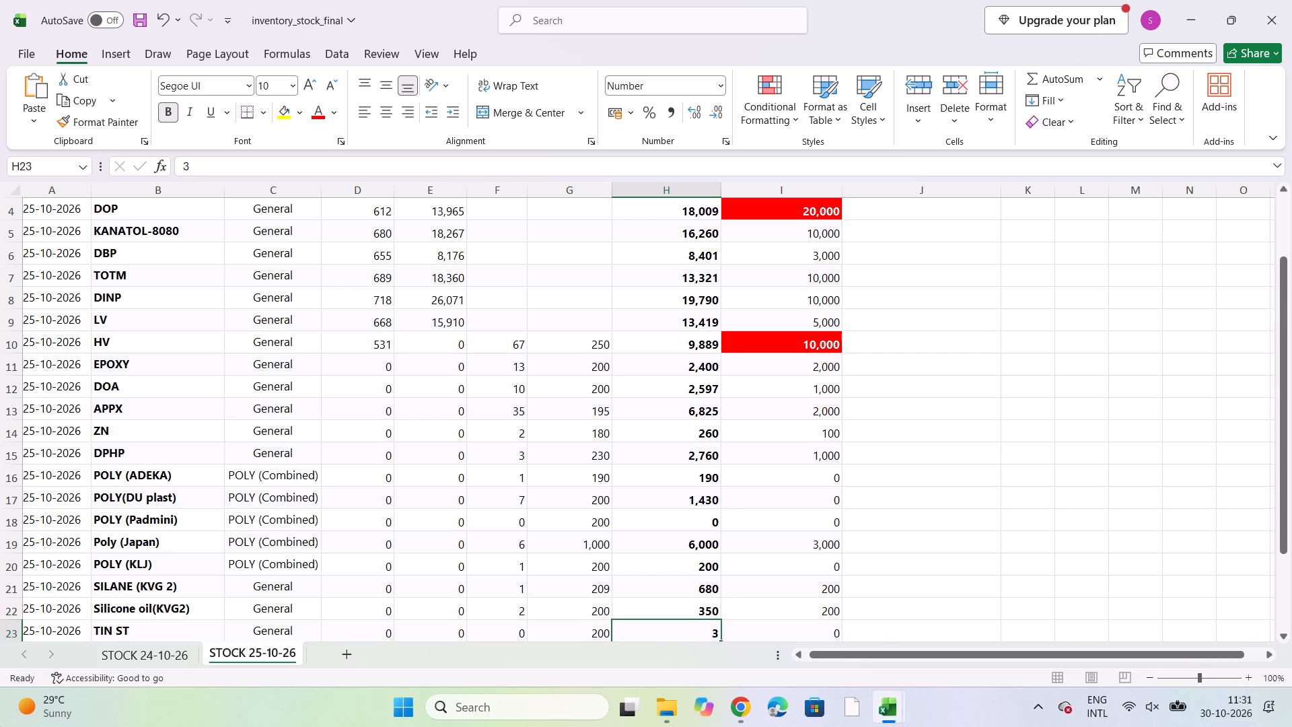
Insert a blank row above the Silicone oil(KVG2) row.
{"action": "left_click", "coordinate": [0, 606]}
{"action": "right_click", "coordinate": [0, 606]}
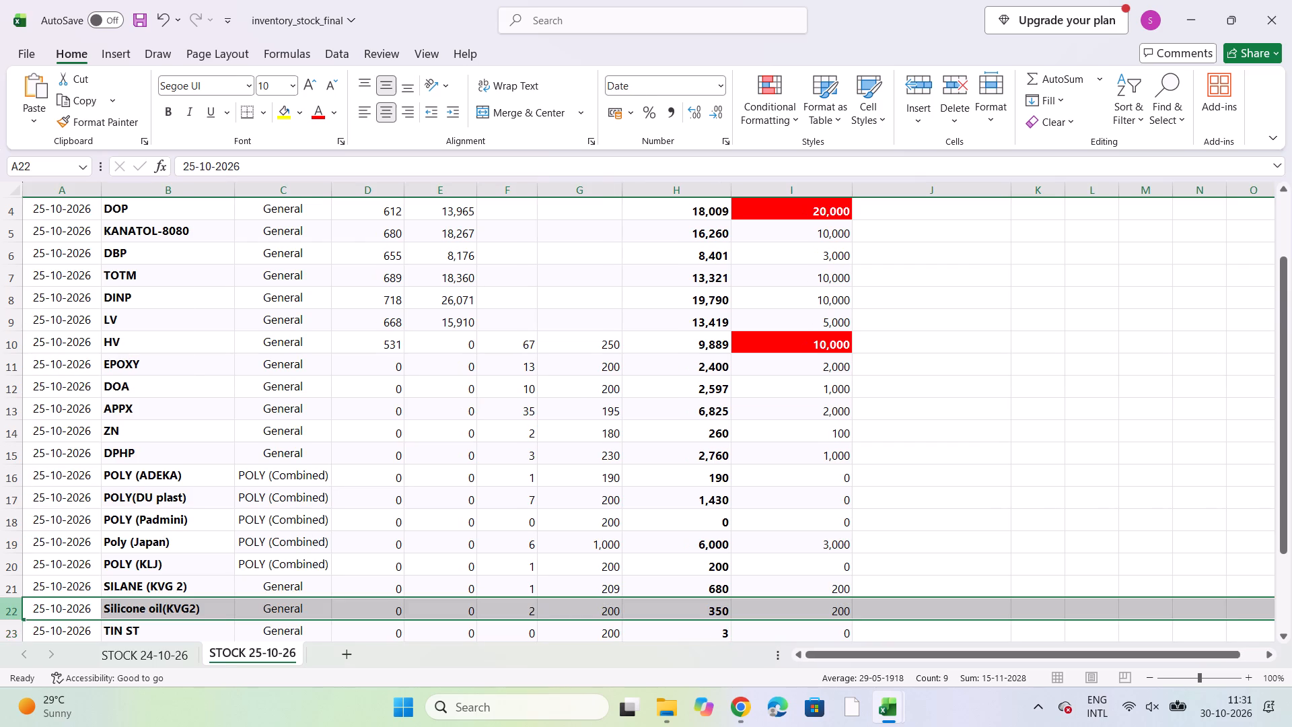
{"action": "left_click", "coordinate": [44, 444]}
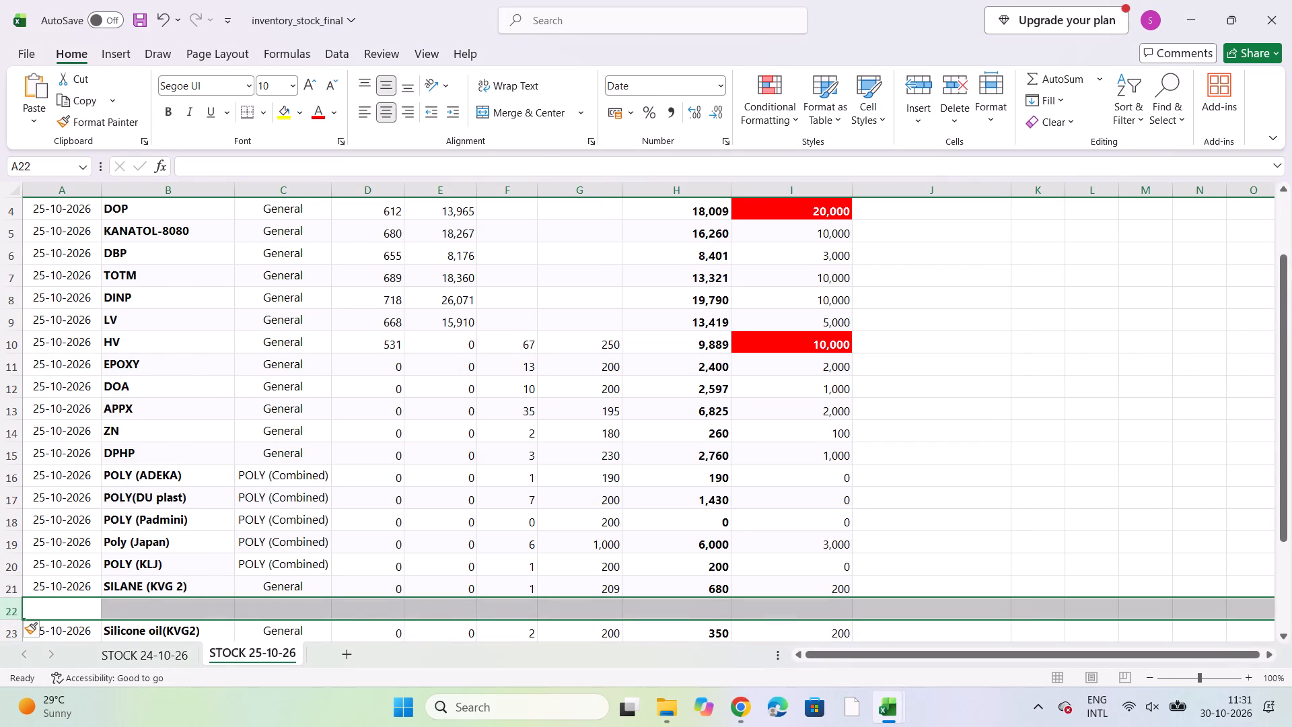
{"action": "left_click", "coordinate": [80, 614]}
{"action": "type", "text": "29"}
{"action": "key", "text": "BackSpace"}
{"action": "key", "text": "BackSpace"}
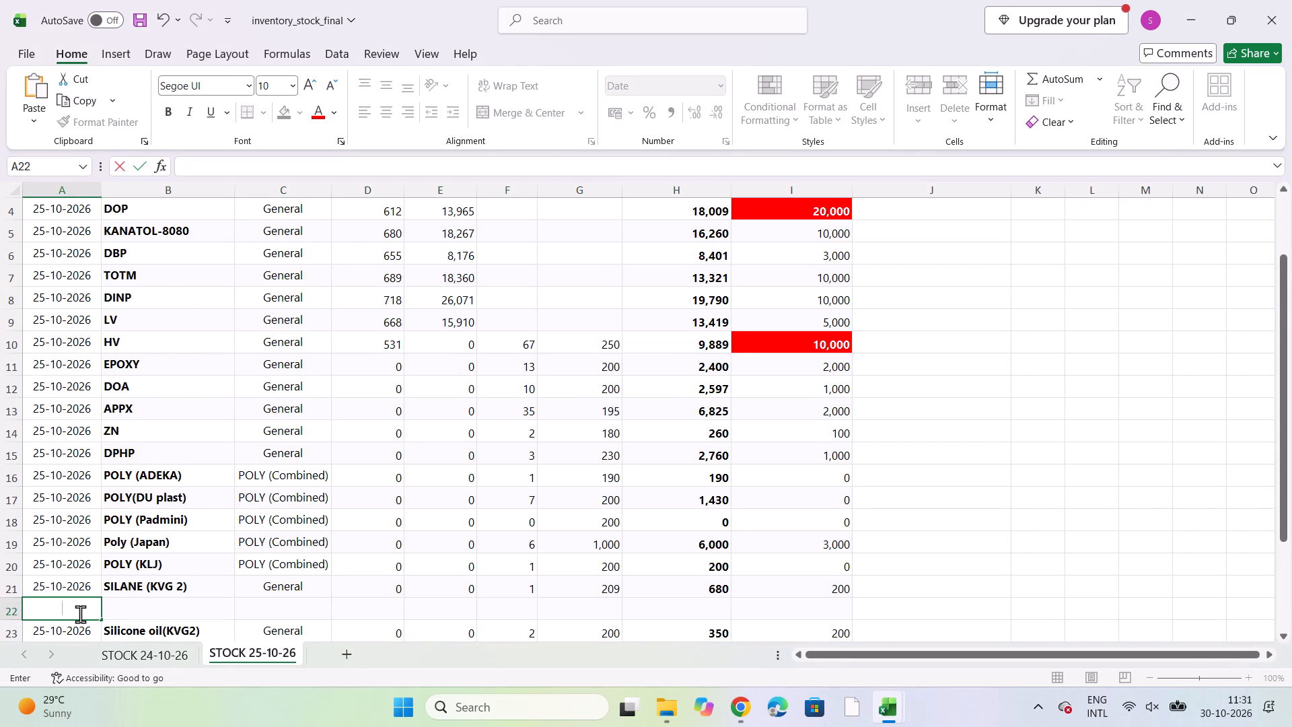
Enter SILANE MTMS (LANYA) as the product name in the blank row below SILANE (KVG 2).
{"action": "key", "text": "Right"}
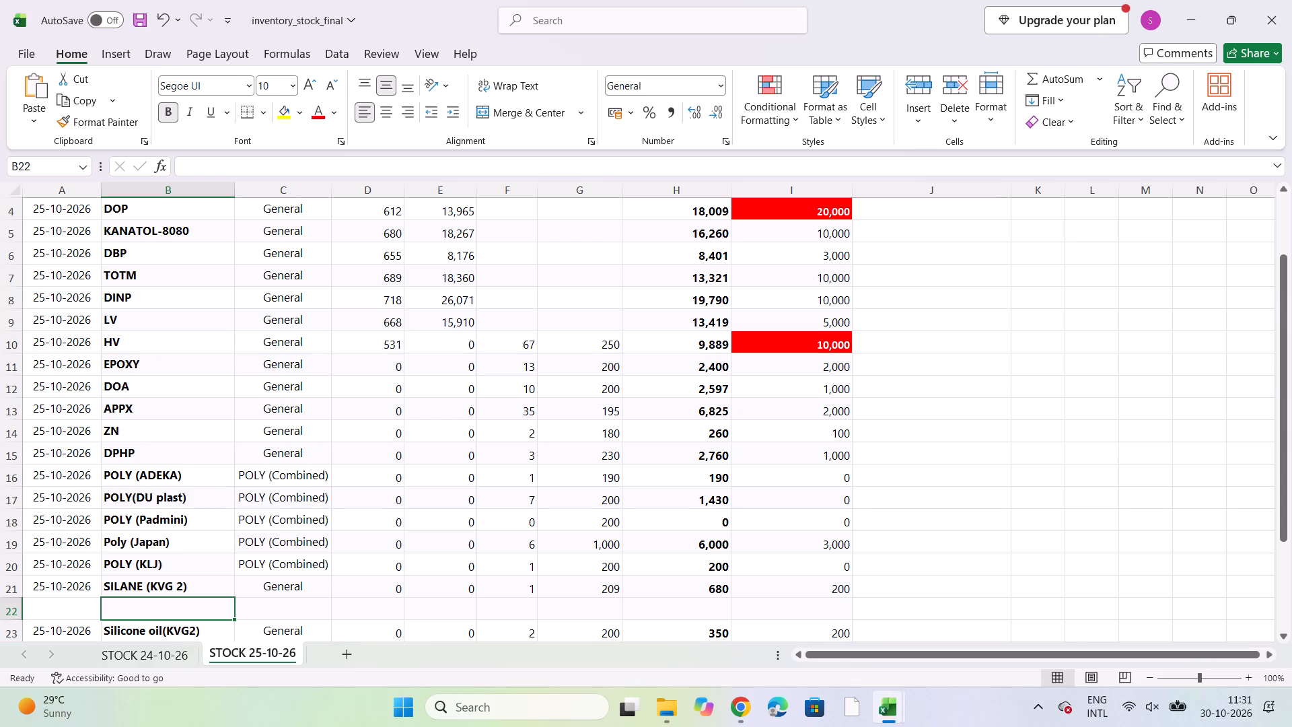
{"action": "type", "text": "SILANE"}
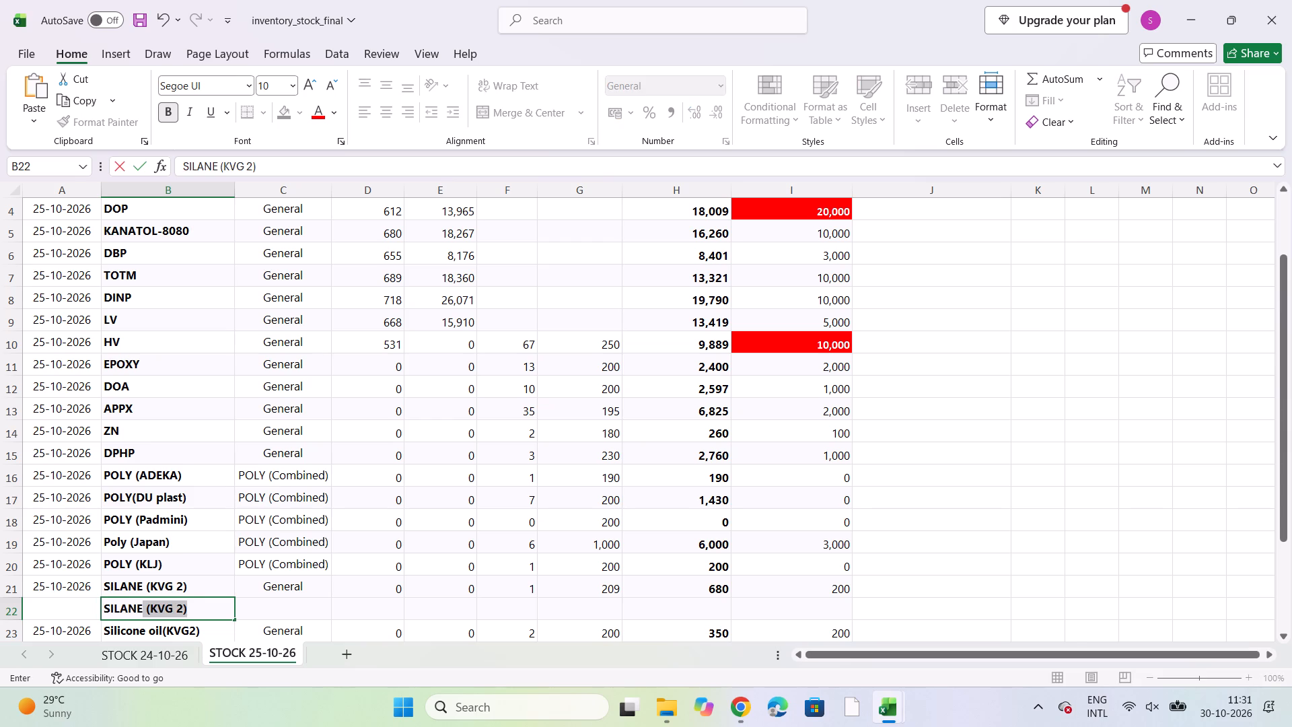
{"action": "key", "text": "space"}
{"action": "type", "text": "MTNS"}
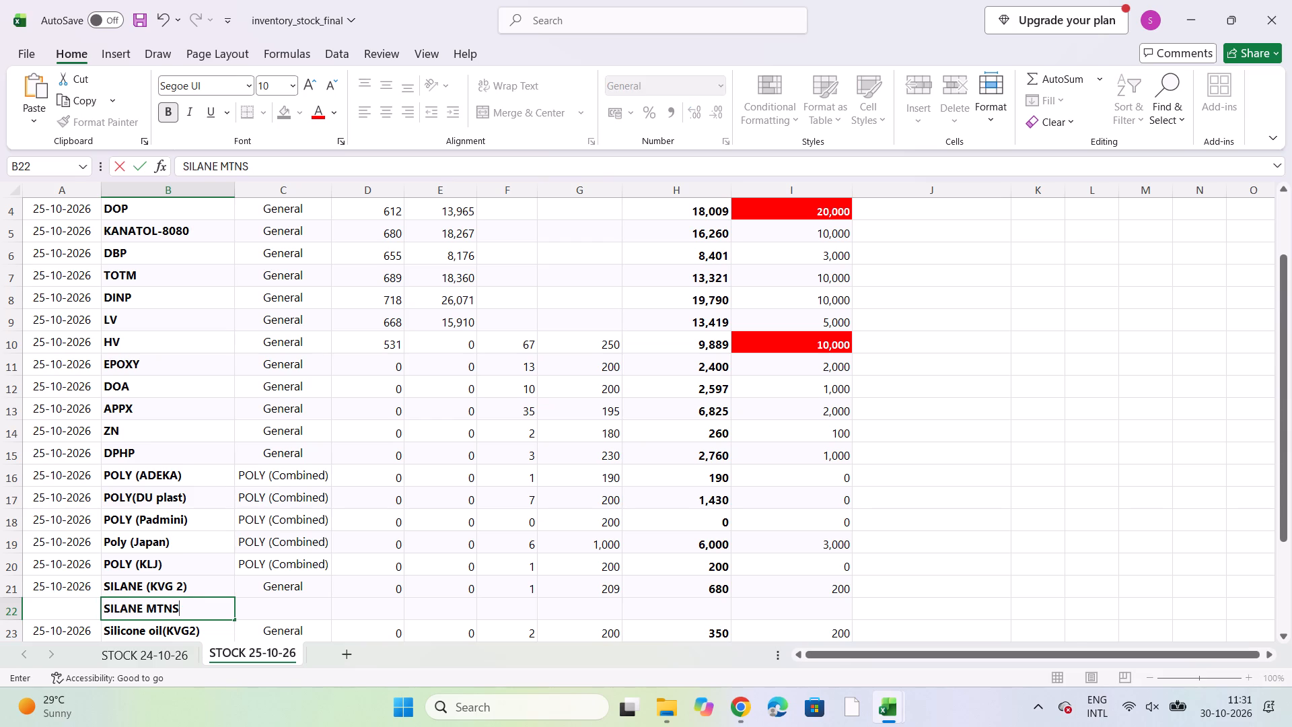
{"action": "key", "text": "equal"}
{"action": "key", "text": "BackSpace"}
{"action": "key", "text": "BackSpace"}
{"action": "key", "text": "BackSpace"}
{"action": "type", "text": "MS"}
{"action": "key", "text": "space"}
{"action": "key", "text": "shift+parenleft"}
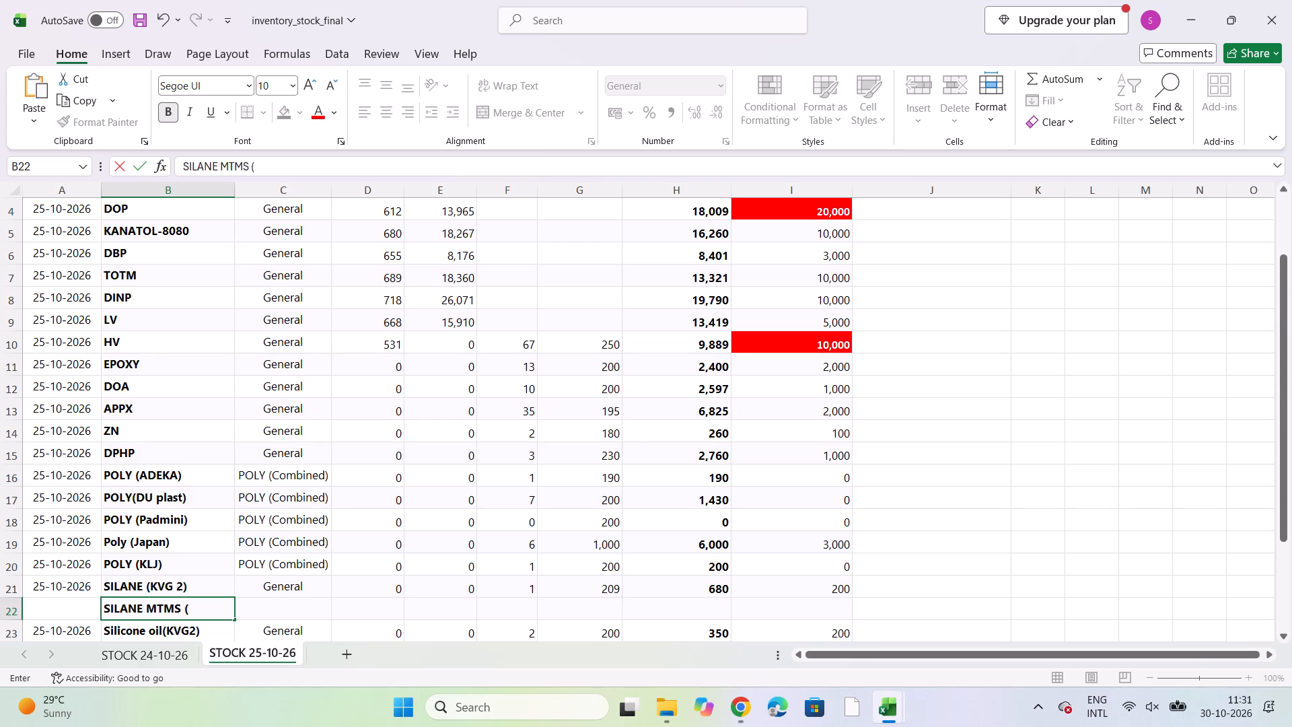
{"action": "type", "text": "LAYNA"}
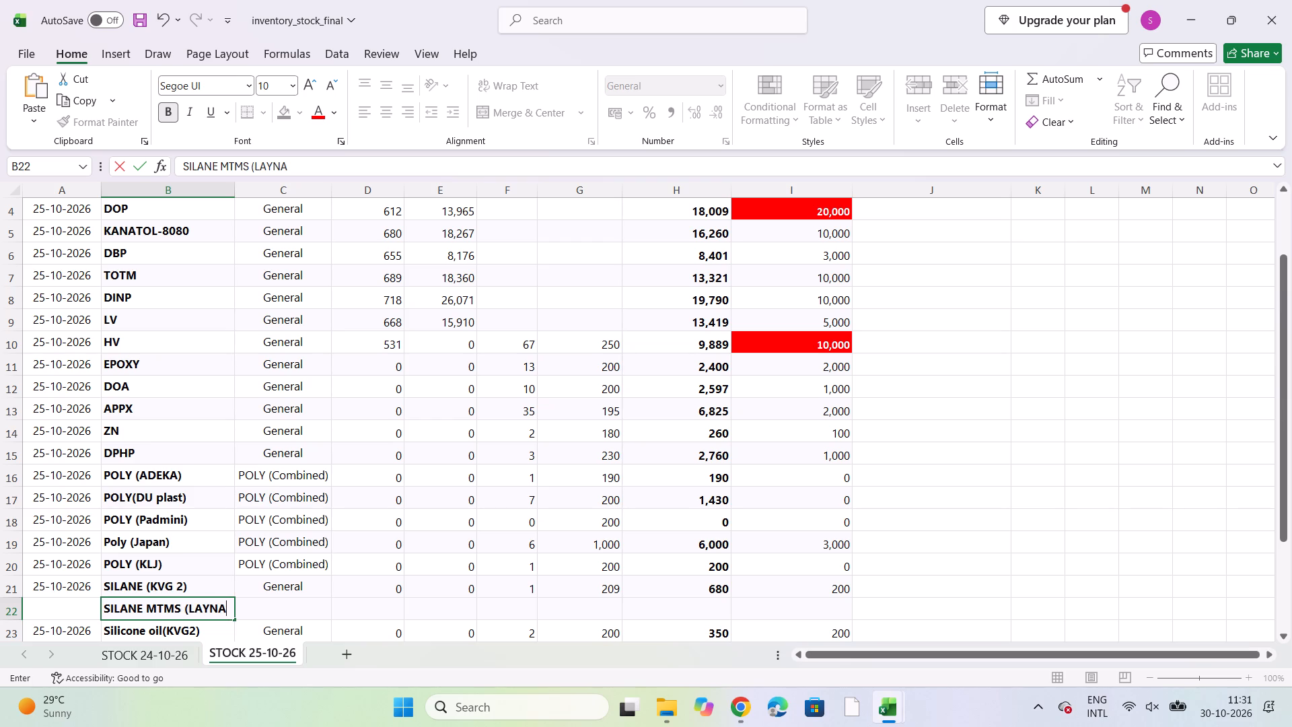
{"action": "key", "text": "BackSpace"}
{"action": "key", "text": "BackSpace"}
{"action": "key", "text": "BackSpace"}
{"action": "type", "text": "NYA"}
{"action": "key", "text": "shift+parenleft"}
{"action": "key", "text": "BackSpace"}
{"action": "key", "text": "shift+parenright"}
{"action": "key", "text": "Tab"}
{"action": "key", "text": "Tab"}
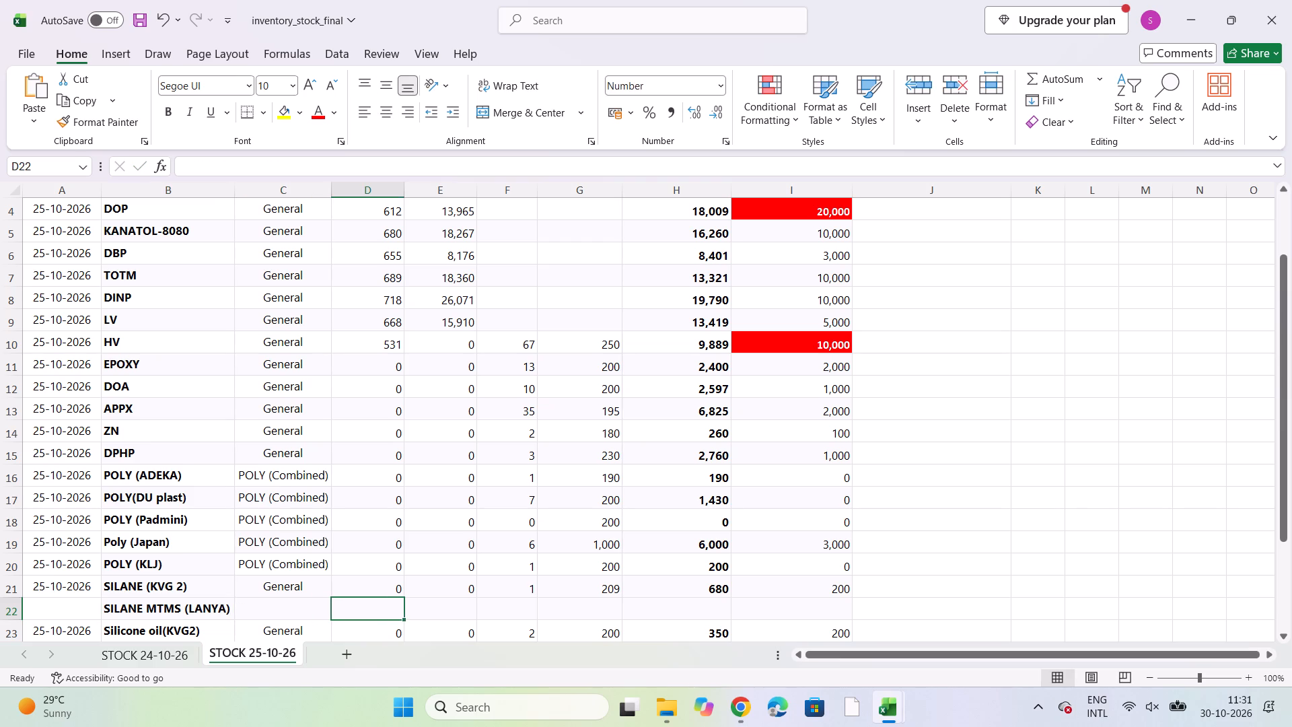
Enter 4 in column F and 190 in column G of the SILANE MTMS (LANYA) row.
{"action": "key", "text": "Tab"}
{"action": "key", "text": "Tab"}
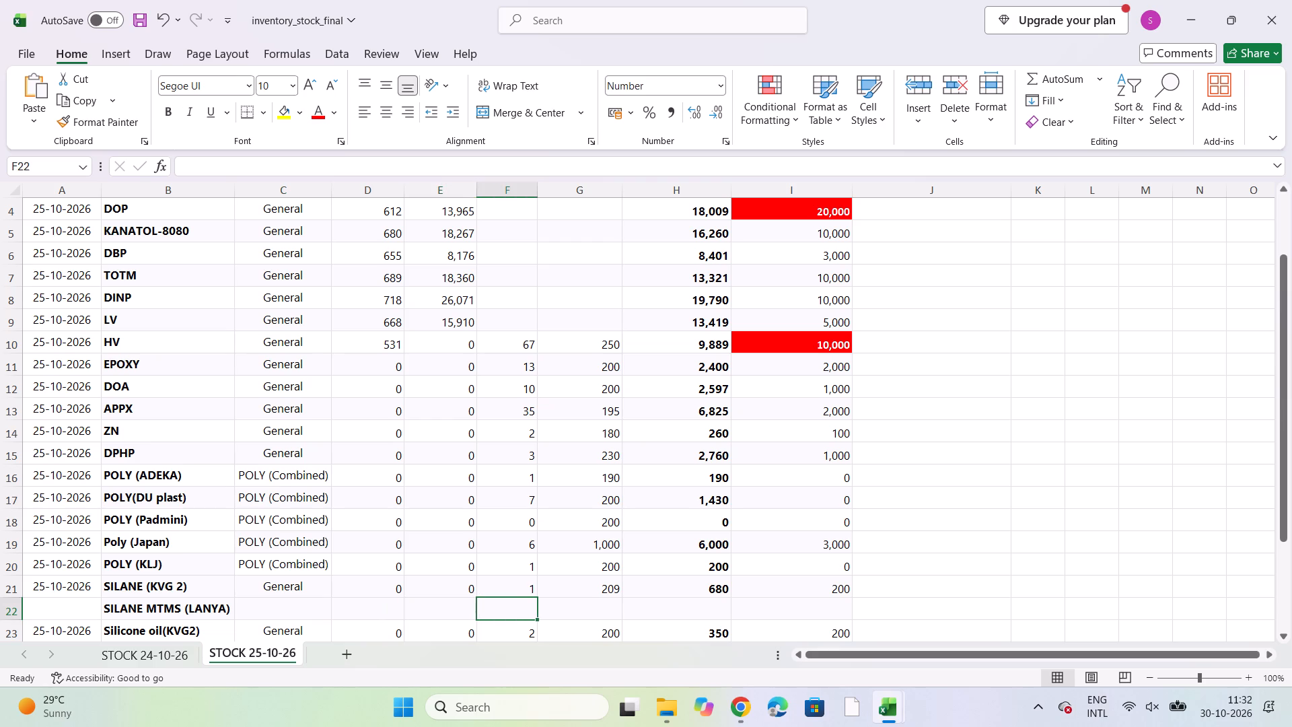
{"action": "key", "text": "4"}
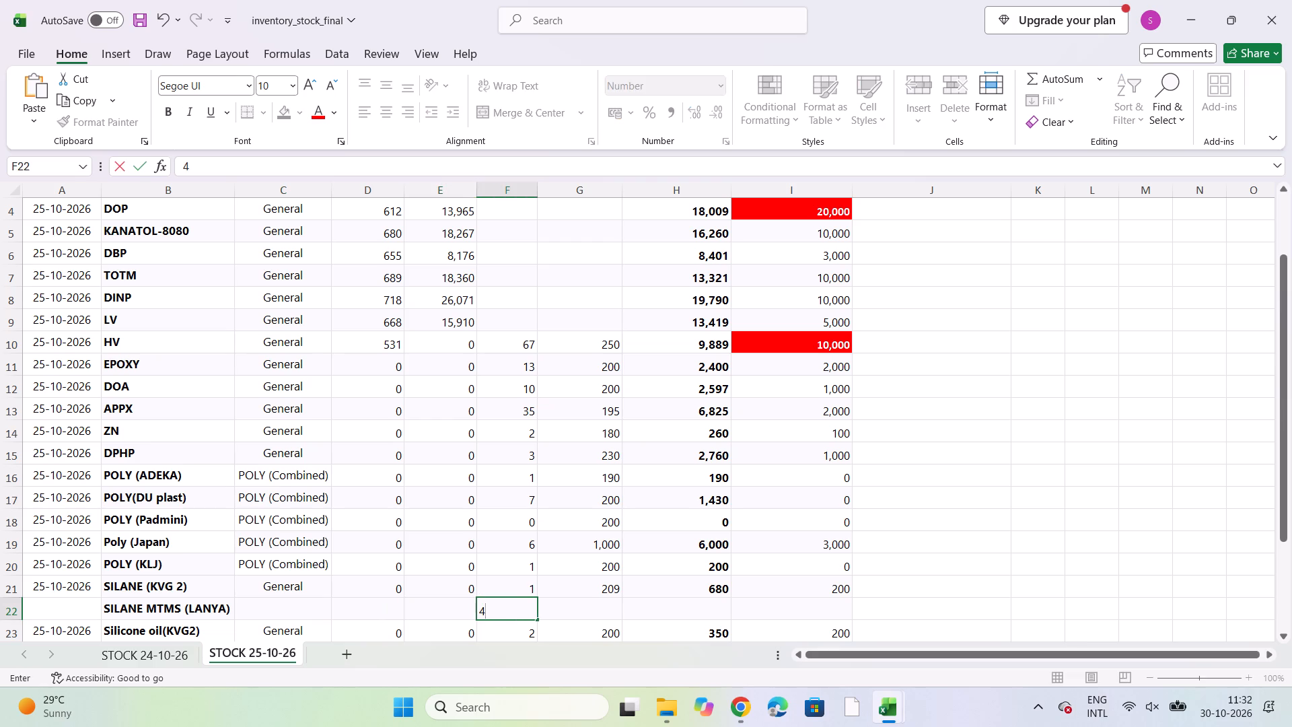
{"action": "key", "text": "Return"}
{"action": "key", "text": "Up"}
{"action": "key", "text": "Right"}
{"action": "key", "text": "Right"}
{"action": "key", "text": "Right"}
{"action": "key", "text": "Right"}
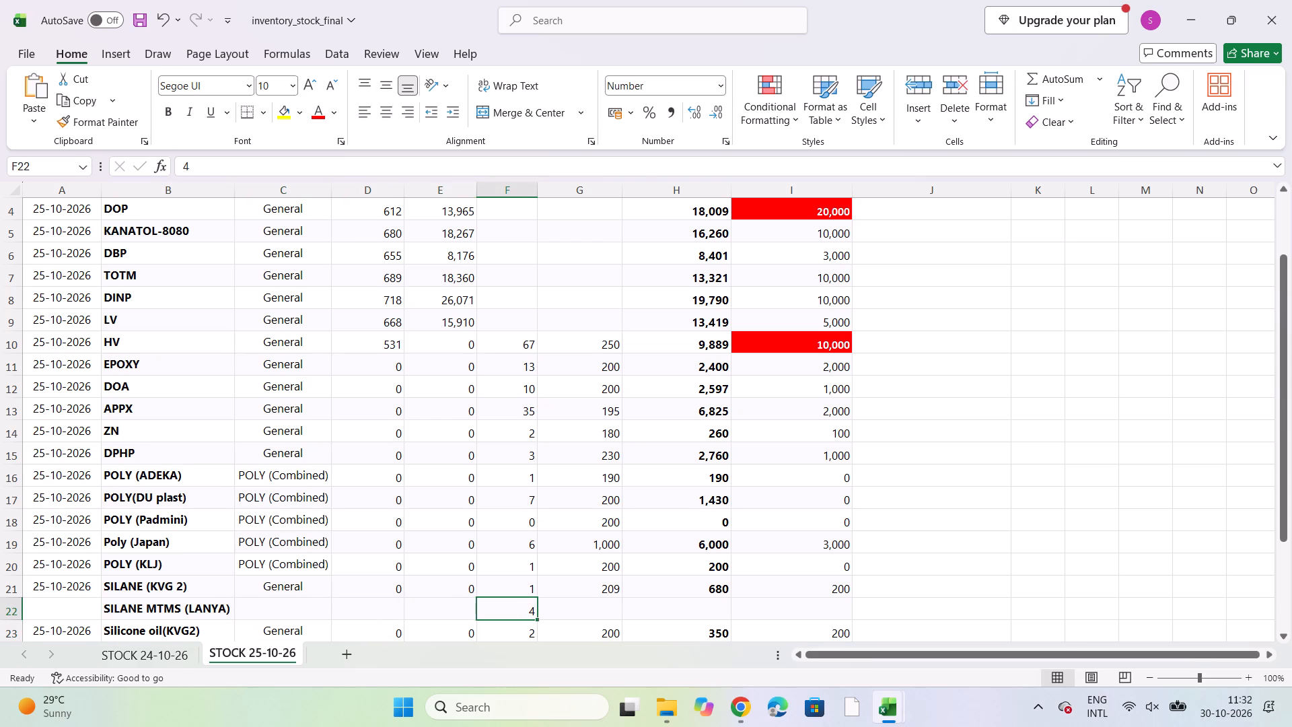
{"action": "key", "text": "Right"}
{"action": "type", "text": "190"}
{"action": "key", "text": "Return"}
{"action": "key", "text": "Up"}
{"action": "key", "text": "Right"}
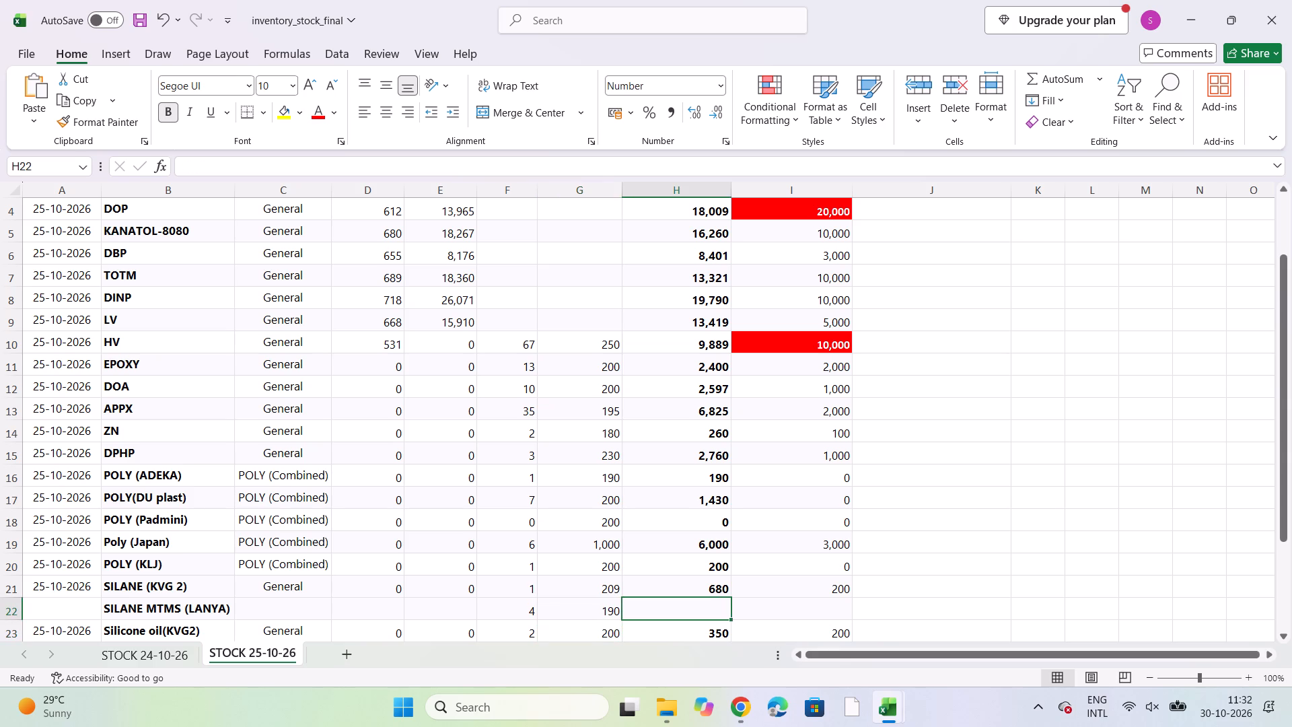
Set the SILANE MTMS (LANYA) row to 3 in column F, 25 in column G and 75 for Total Qty (kg).
{"action": "key", "text": "Left"}
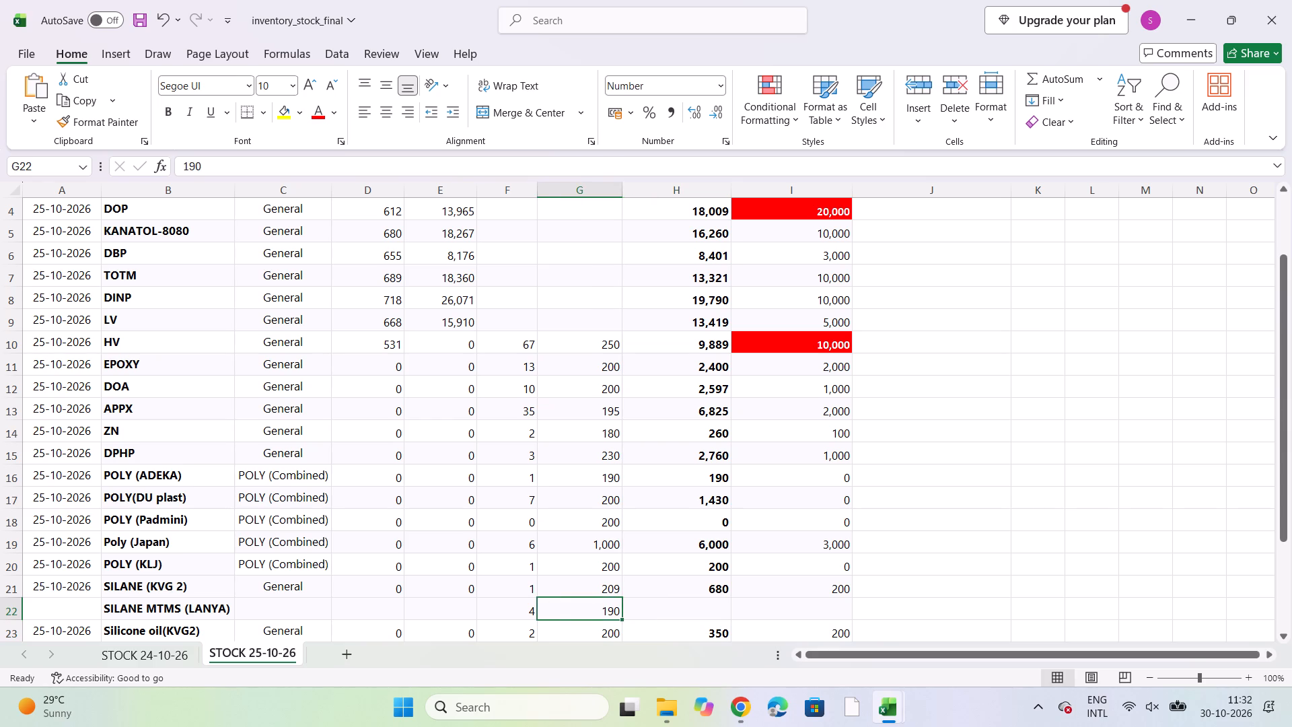
{"action": "key", "text": "Left"}
{"action": "key", "text": "3"}
{"action": "key", "text": "Right"}
{"action": "type", "text": "25"}
{"action": "key", "text": "Right"}
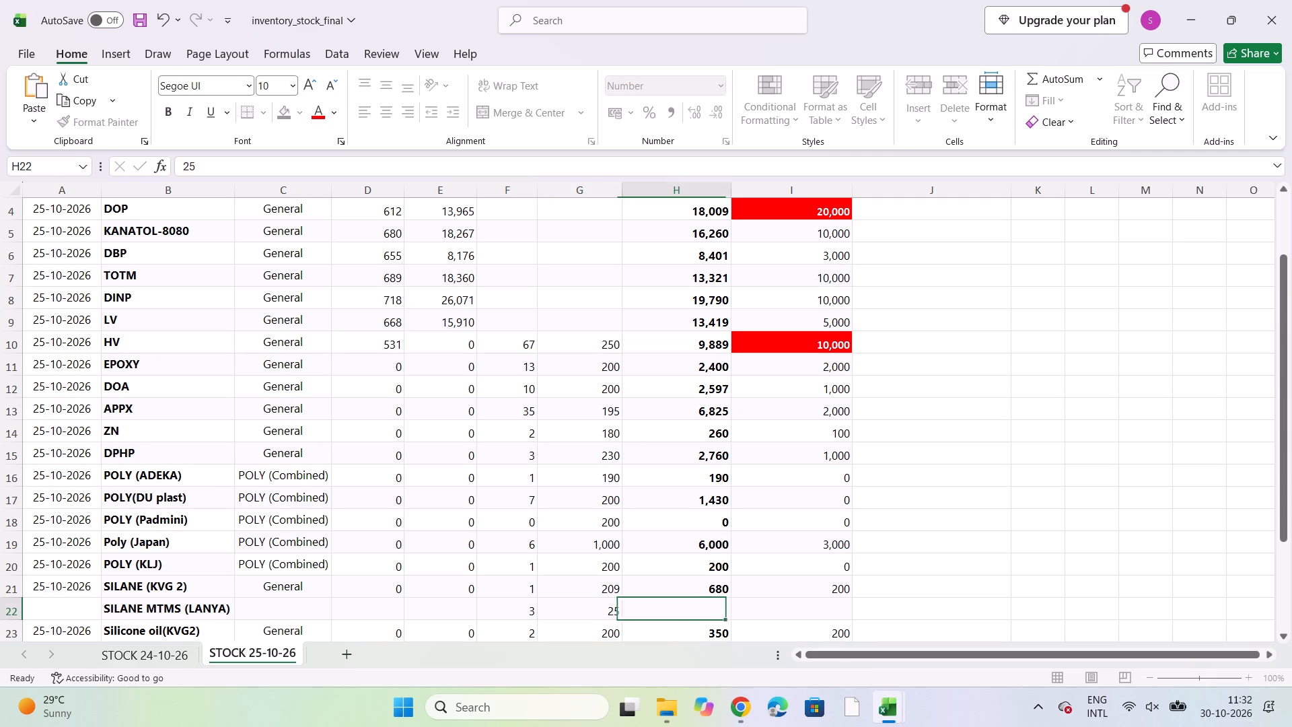
{"action": "key", "text": "1"}
{"action": "key", "text": "BackSpace"}
{"action": "type", "text": "75"}
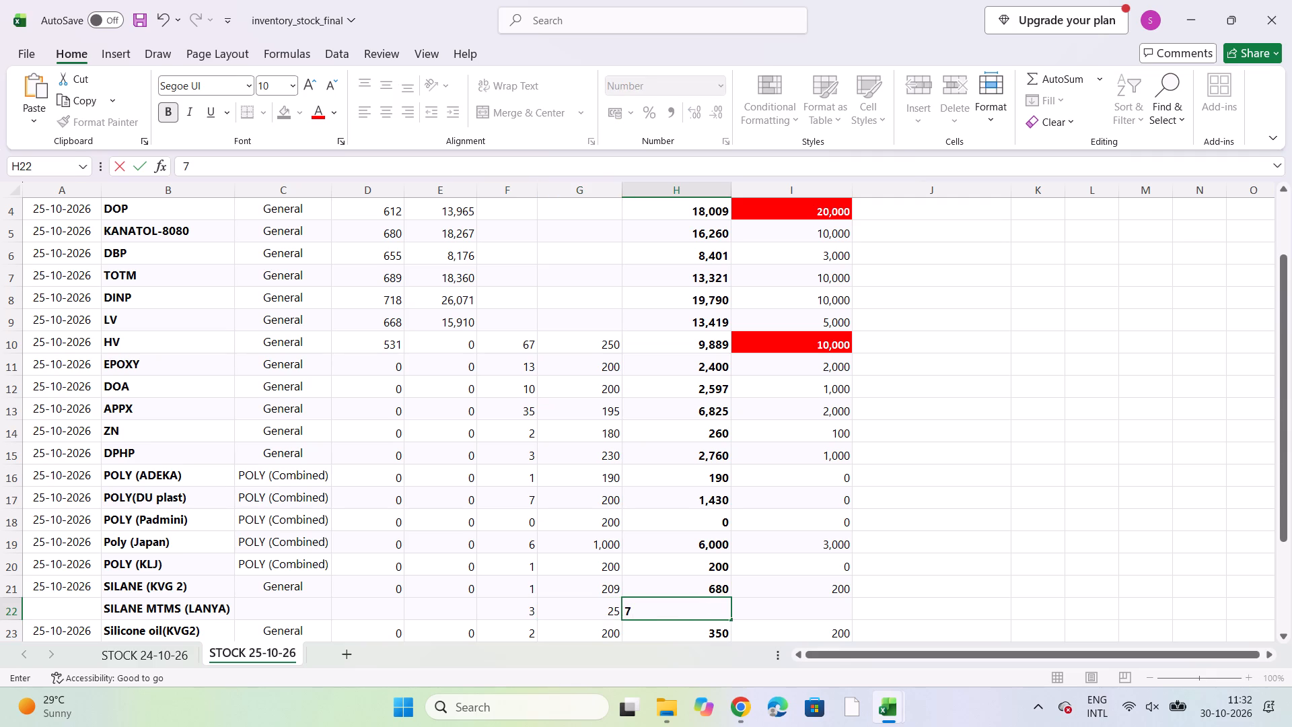
{"action": "key", "text": "Return"}
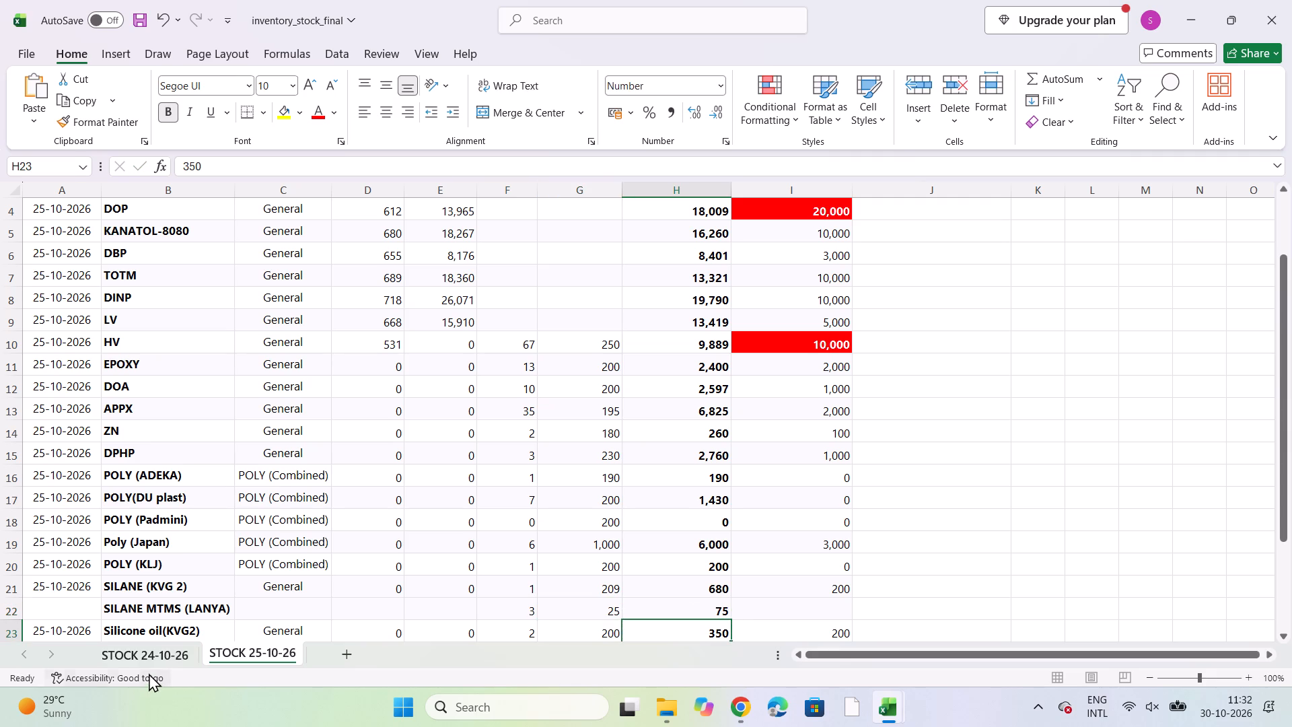
Set Total Qty (kg) to 14 for TIN ST and 48 for BS.
{"action": "scroll", "coordinate": [328, 565], "scroll_direction": "down", "scroll_amount": 1}
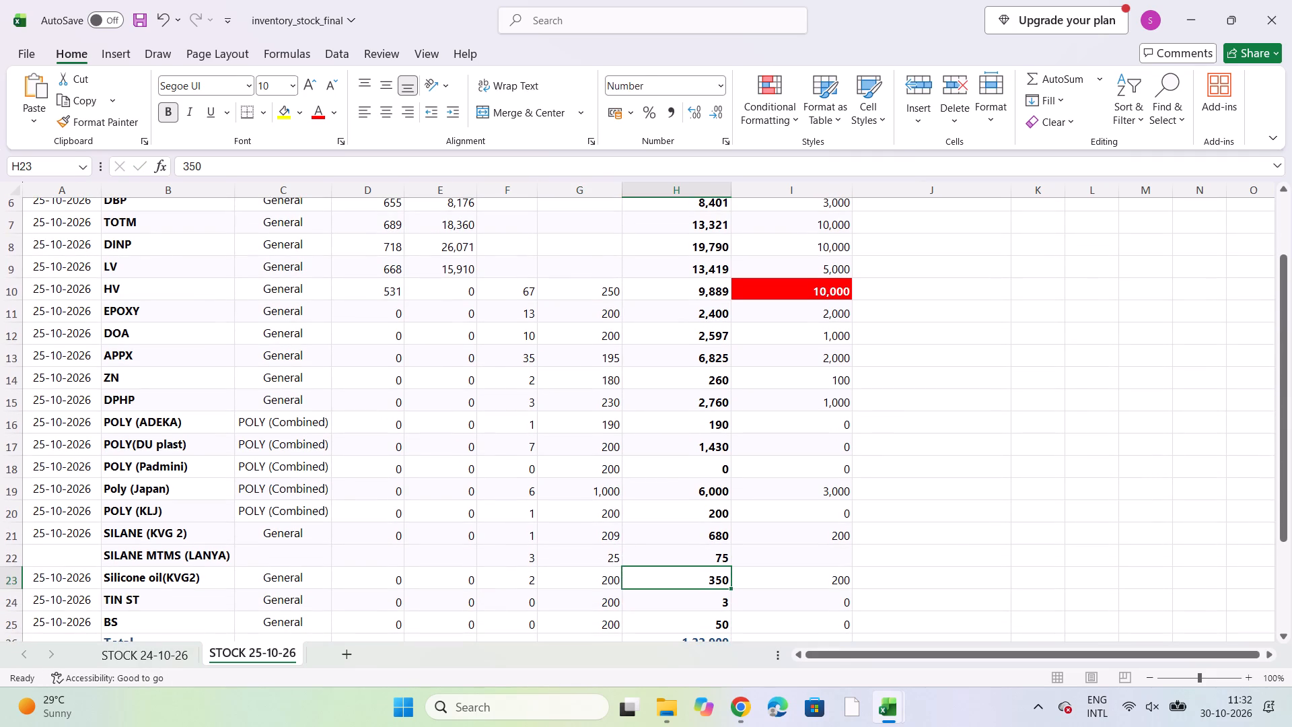
{"action": "scroll", "coordinate": [328, 565], "scroll_direction": "down", "scroll_amount": 1}
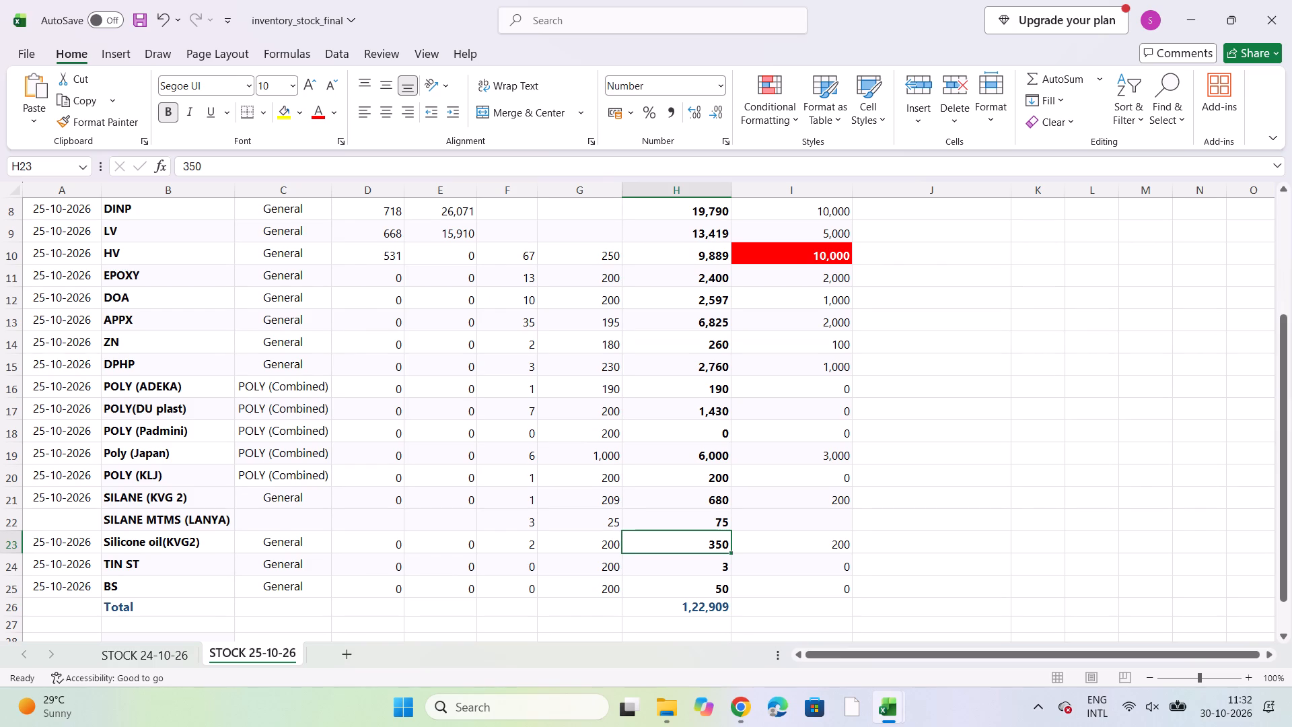
{"action": "left_click", "coordinate": [719, 576]}
{"action": "key", "text": "Up"}
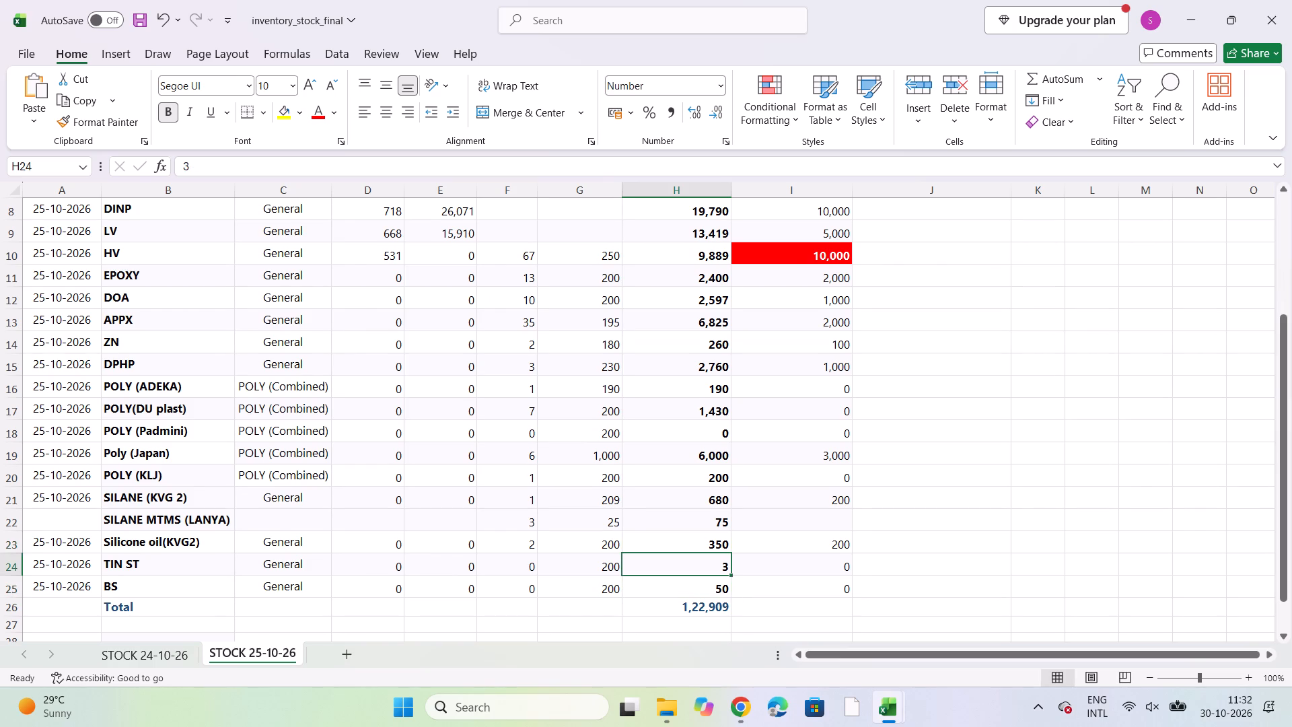
{"action": "type", "text": "14"}
{"action": "key", "text": "Down"}
{"action": "key", "text": "3"}
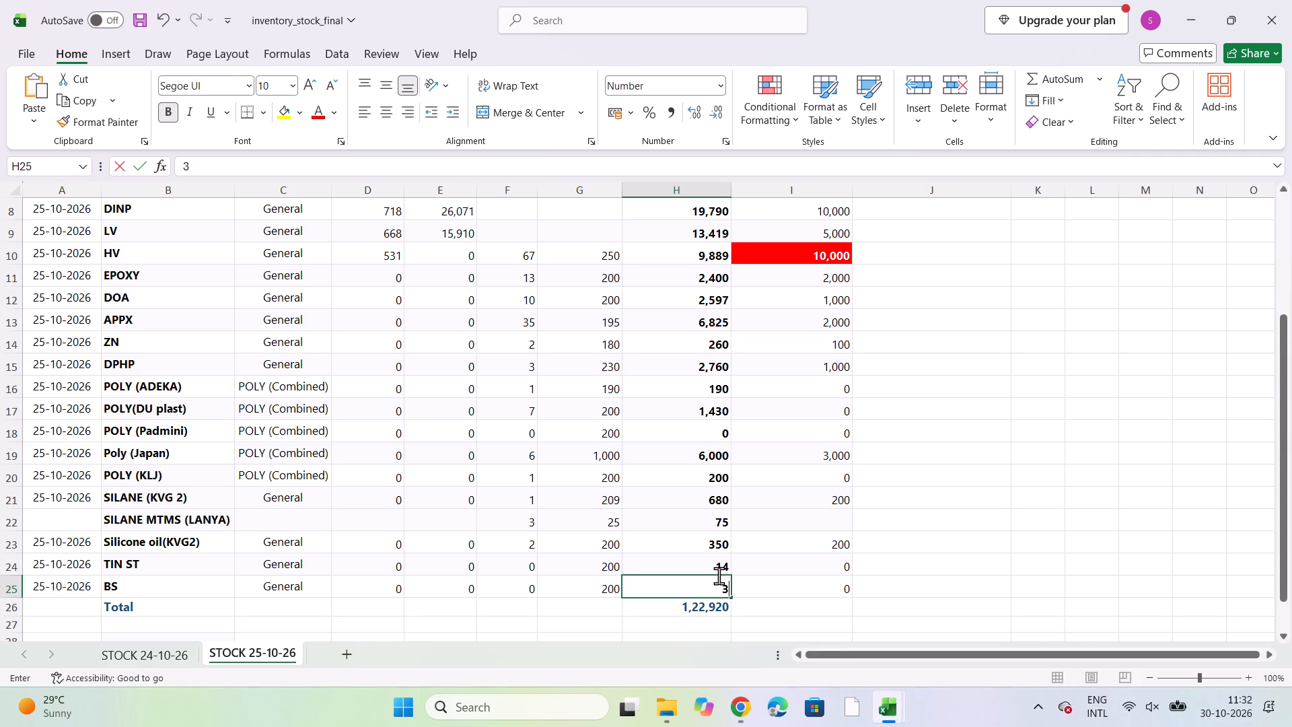
{"action": "key", "text": "BackSpace"}
{"action": "type", "text": "48"}
{"action": "key", "text": "Return"}
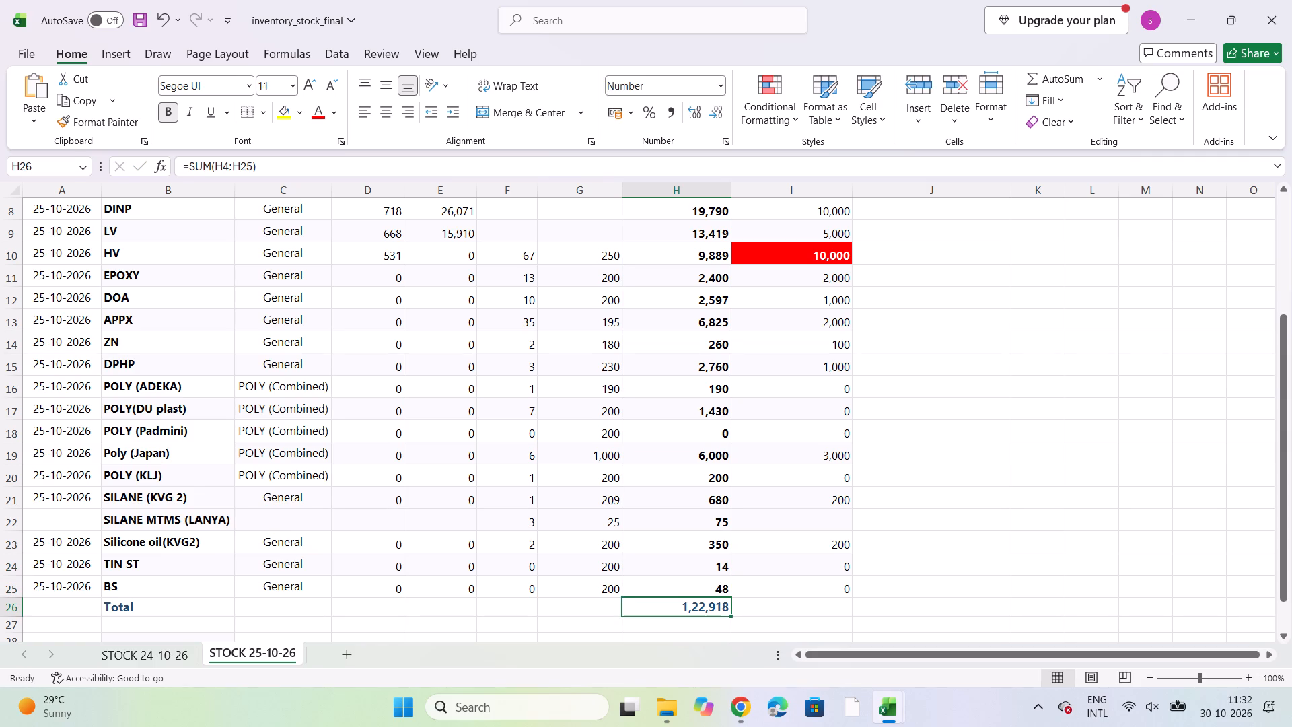
Save the inventory_stock_final workbook and close it.
{"action": "key", "text": "ctrl+s"}
{"action": "key", "text": "ctrl+s"}
{"action": "key", "text": "ctrl+s"}
{"action": "key", "text": "ctrl+s"}
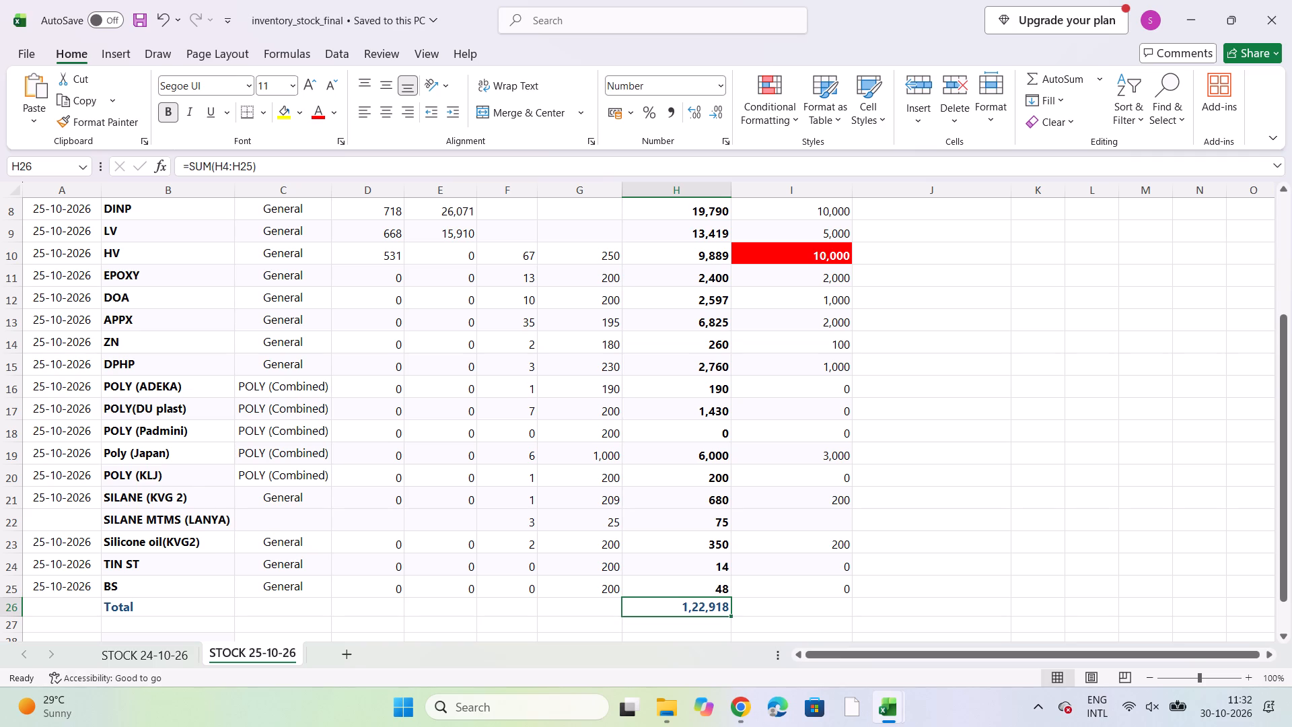
{"action": "left_click", "coordinate": [1291, 0]}
Close the List of vender (1) workbook, saving its changes in Downloads.
{"action": "left_click", "coordinate": [816, 600]}
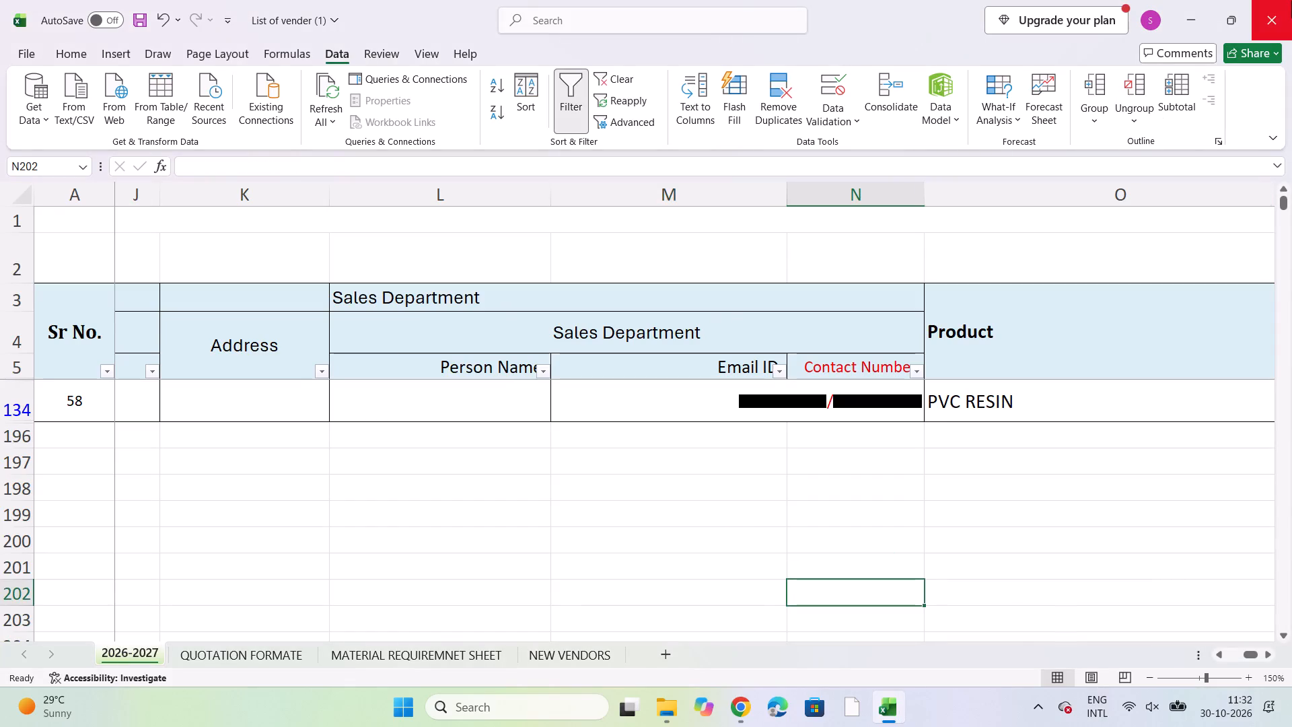
{"action": "left_click", "coordinate": [1291, 0]}
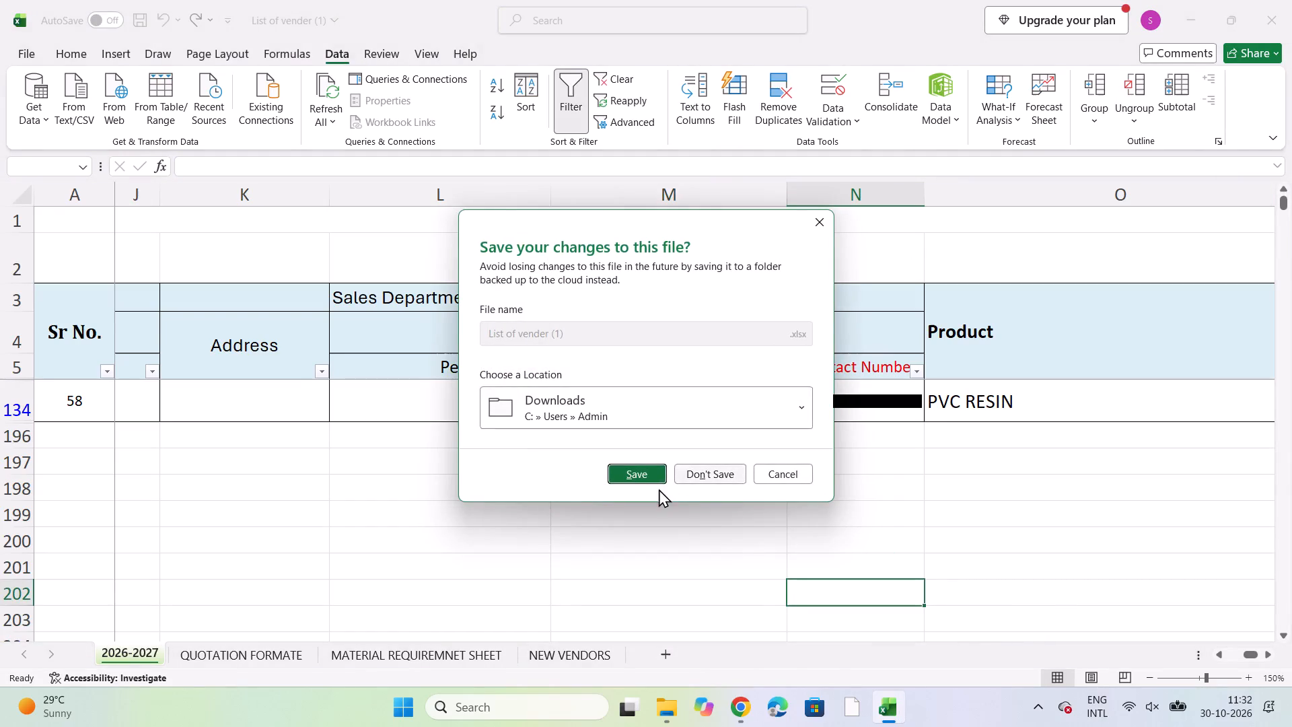
{"action": "left_click", "coordinate": [649, 482]}
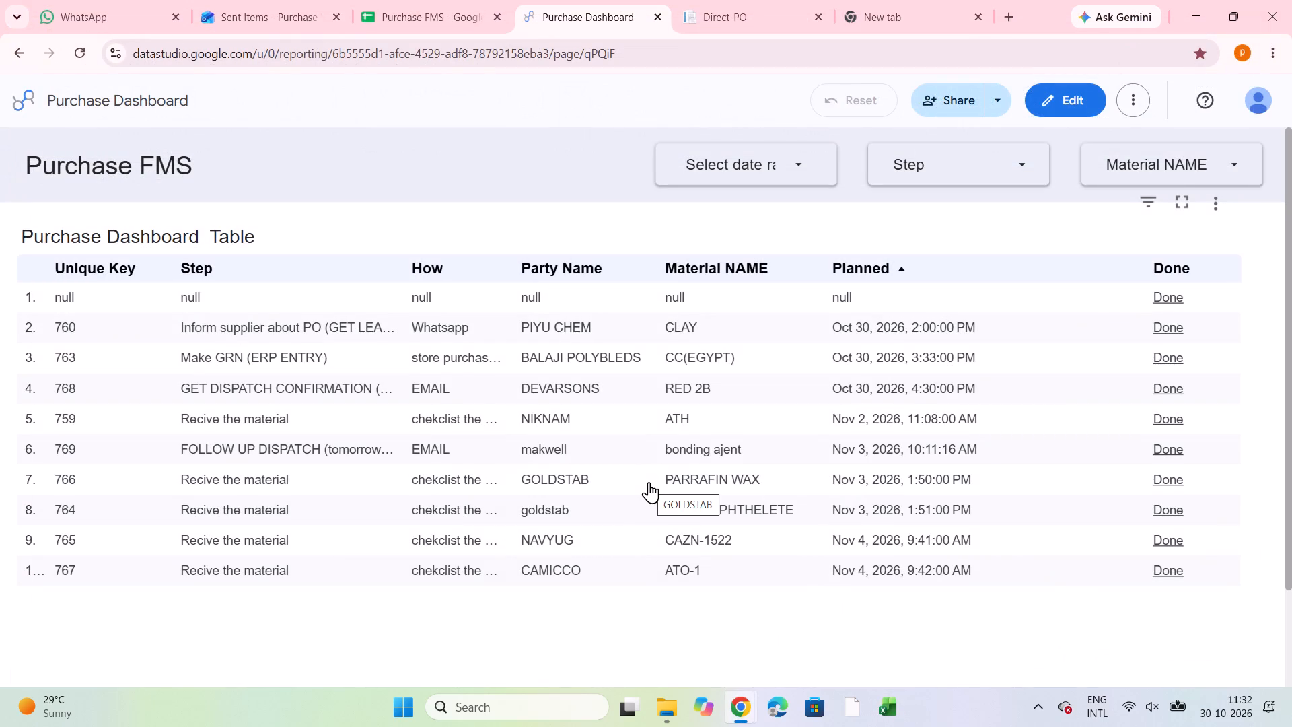
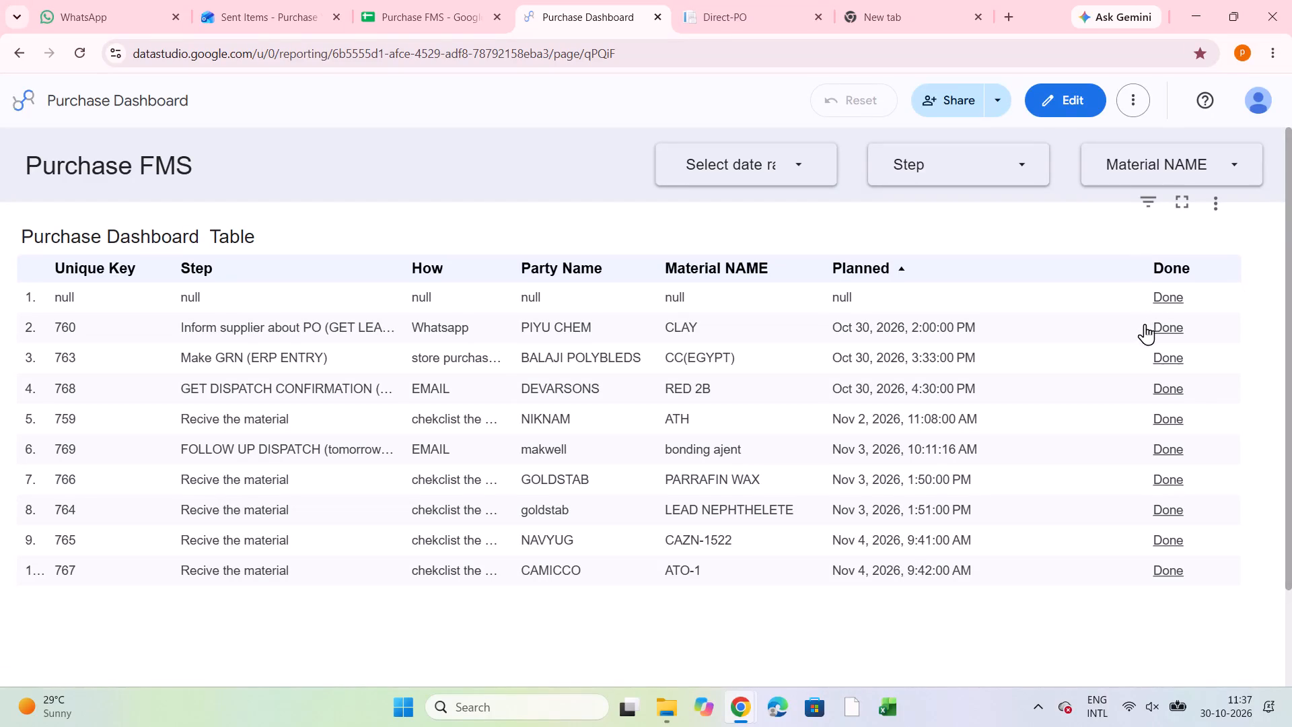
Mark the supplier PO notification step for PIYU CHEM's CLAY, key 760, as done and close the form response page.
{"action": "left_click", "coordinate": [1170, 326]}
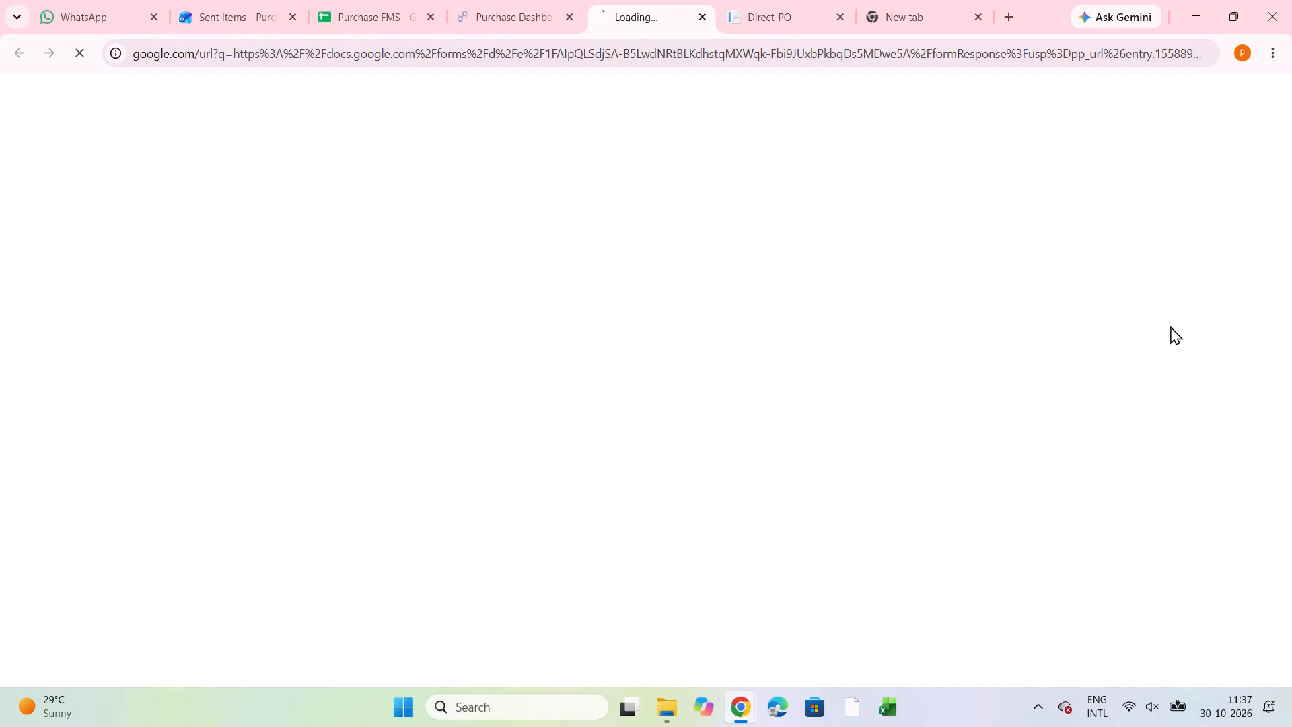
{"action": "left_click", "coordinate": [702, 19]}
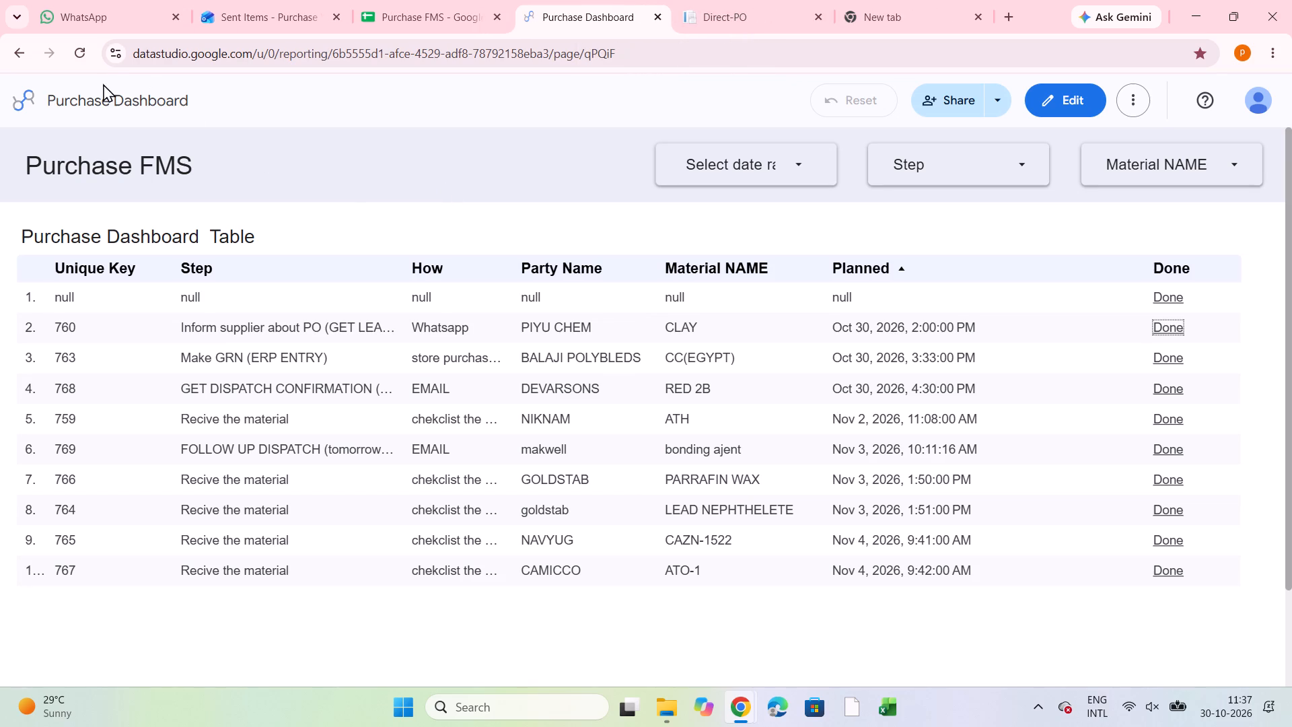
Open the additional report actions for the Purchase Dashboard.
{"action": "left_click", "coordinate": [1139, 96]}
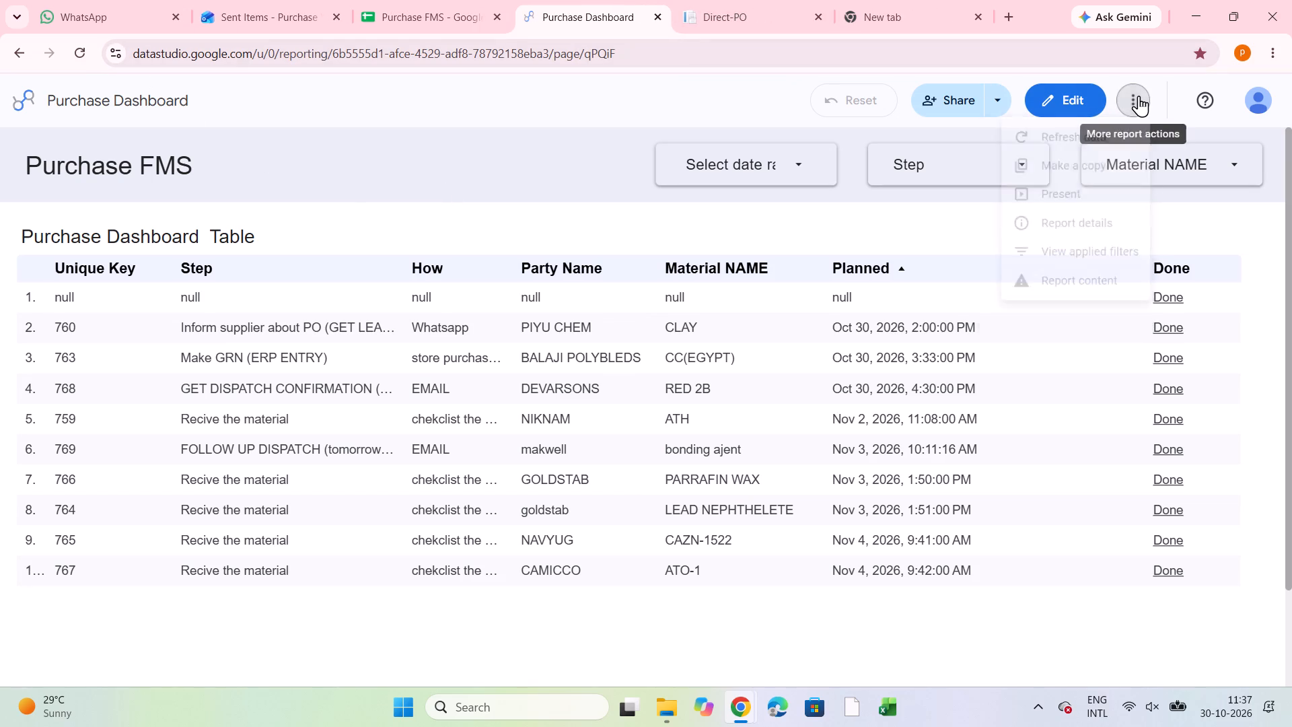
Refresh the Purchase Dashboard report data.
{"action": "left_click", "coordinate": [1078, 127]}
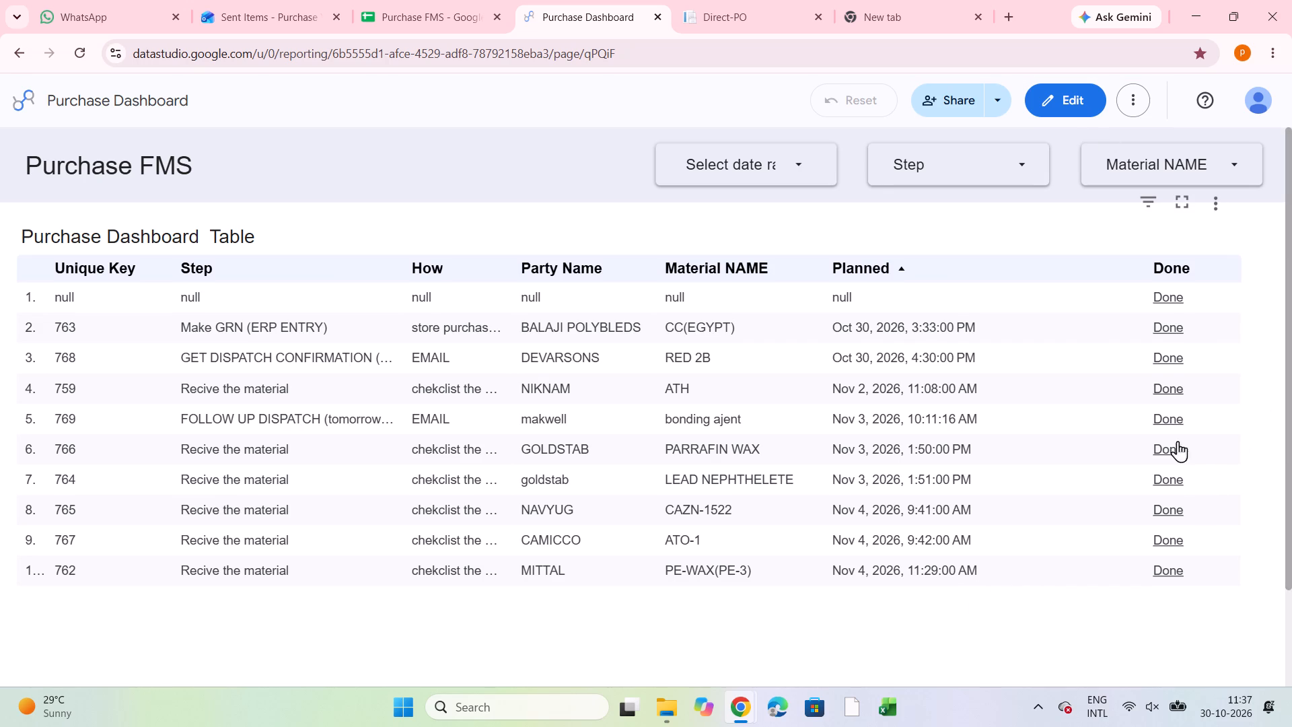
Mark the Make GRN (ERP ENTRY) step for BALAJI POLYBLEDS' CC(EGYPT), key 763, as done and close the form response page.
{"action": "left_click", "coordinate": [1168, 324]}
{"action": "left_click", "coordinate": [541, 0]}
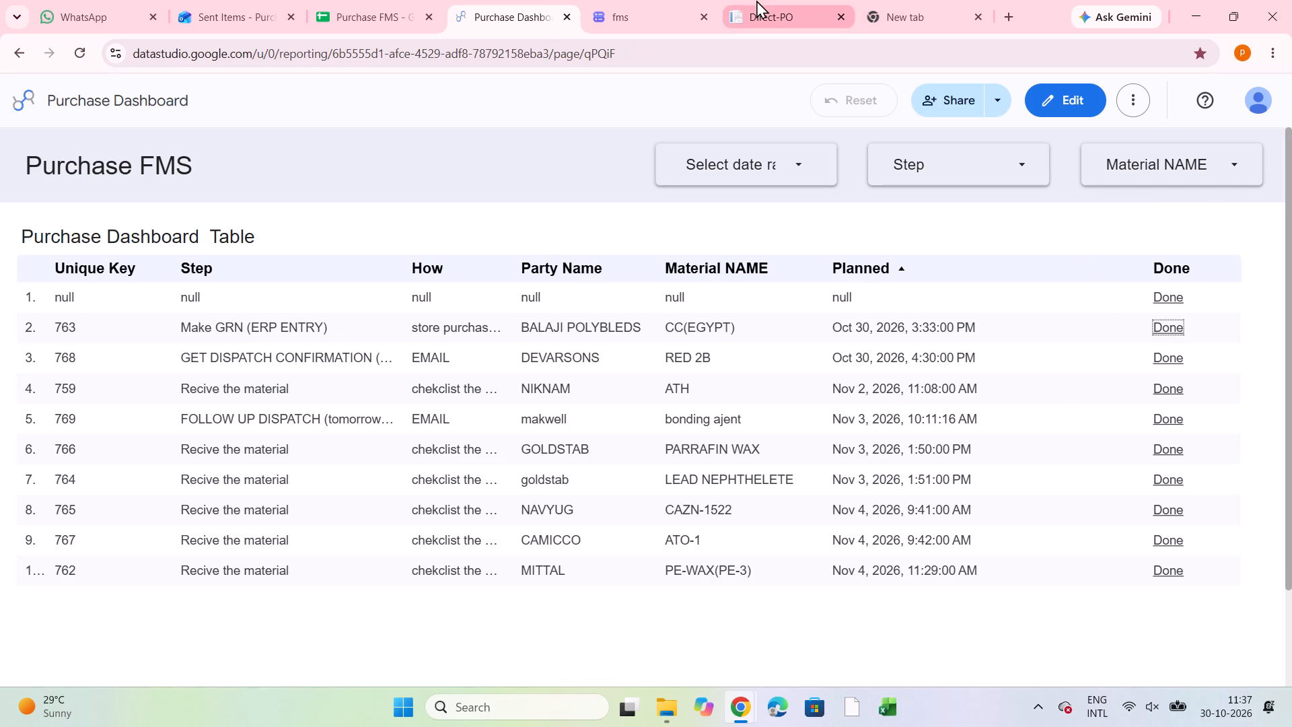
{"action": "left_click_drag", "start_coordinate": [655, 0], "coordinate": [729, 25]}
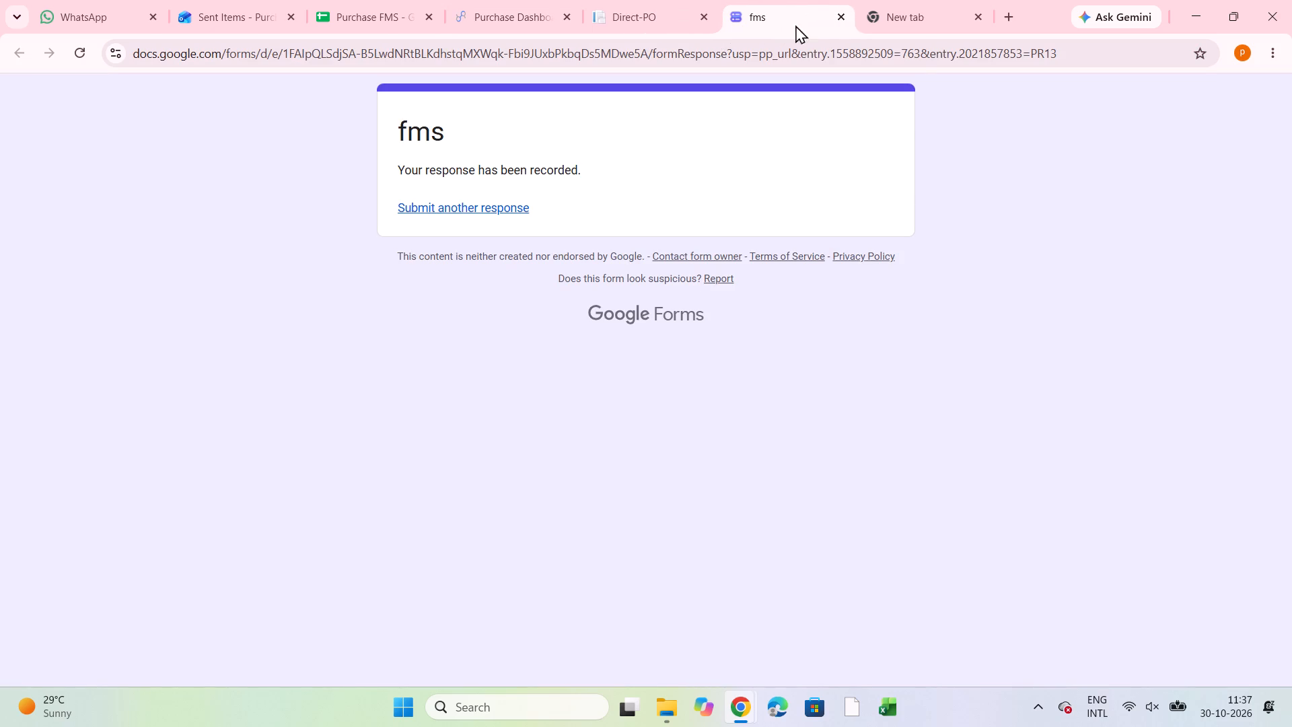
{"action": "left_click", "coordinate": [842, 16]}
Go to the Direct-PO list and clear its Our Name filter.
{"action": "left_click", "coordinate": [634, 0]}
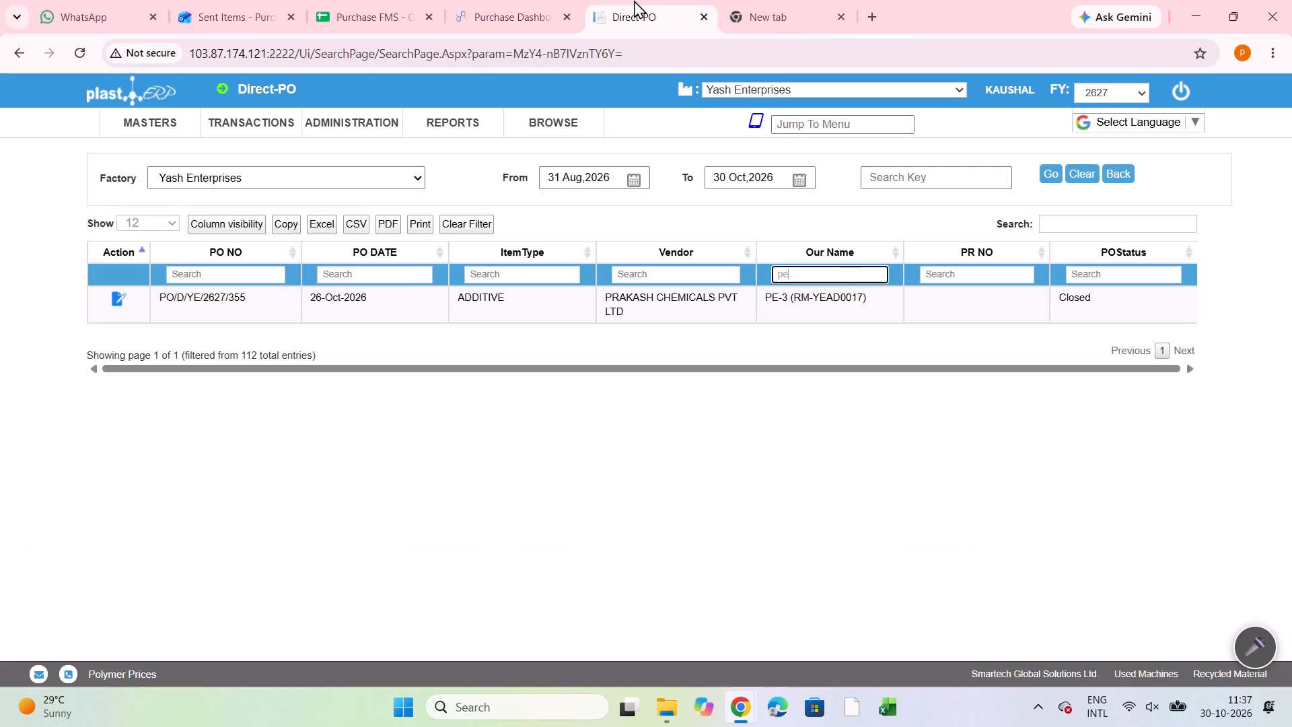
{"action": "key", "text": "BackSpace"}
{"action": "key", "text": "BackSpace"}
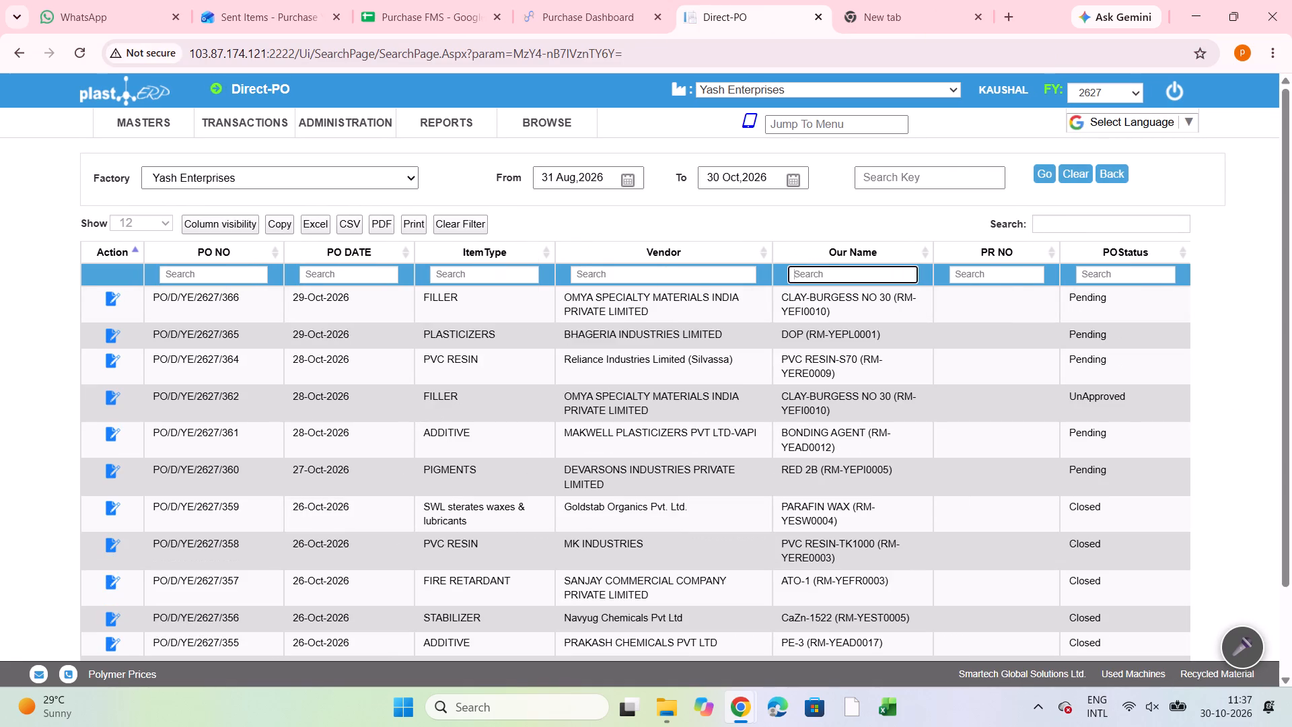
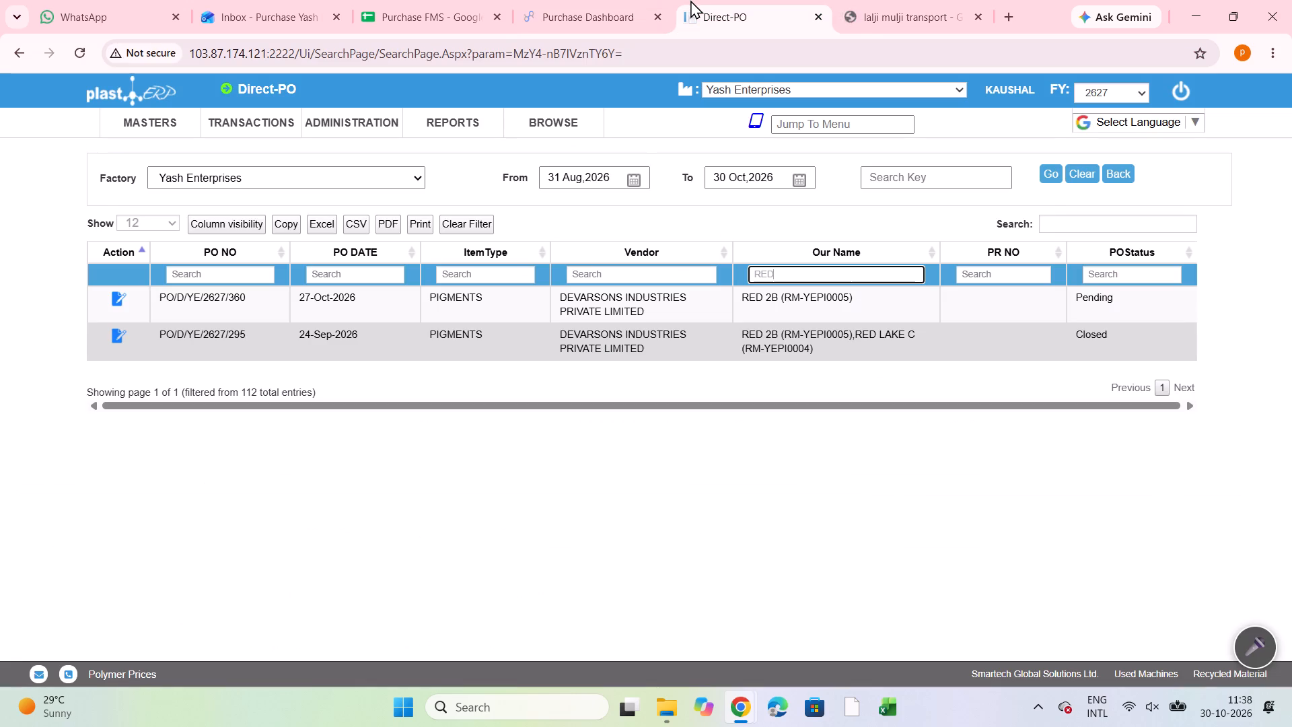
Return to the Purchase Dashboard report to review the pending purchase follow-up tasks.
{"action": "left_click", "coordinate": [611, 0]}
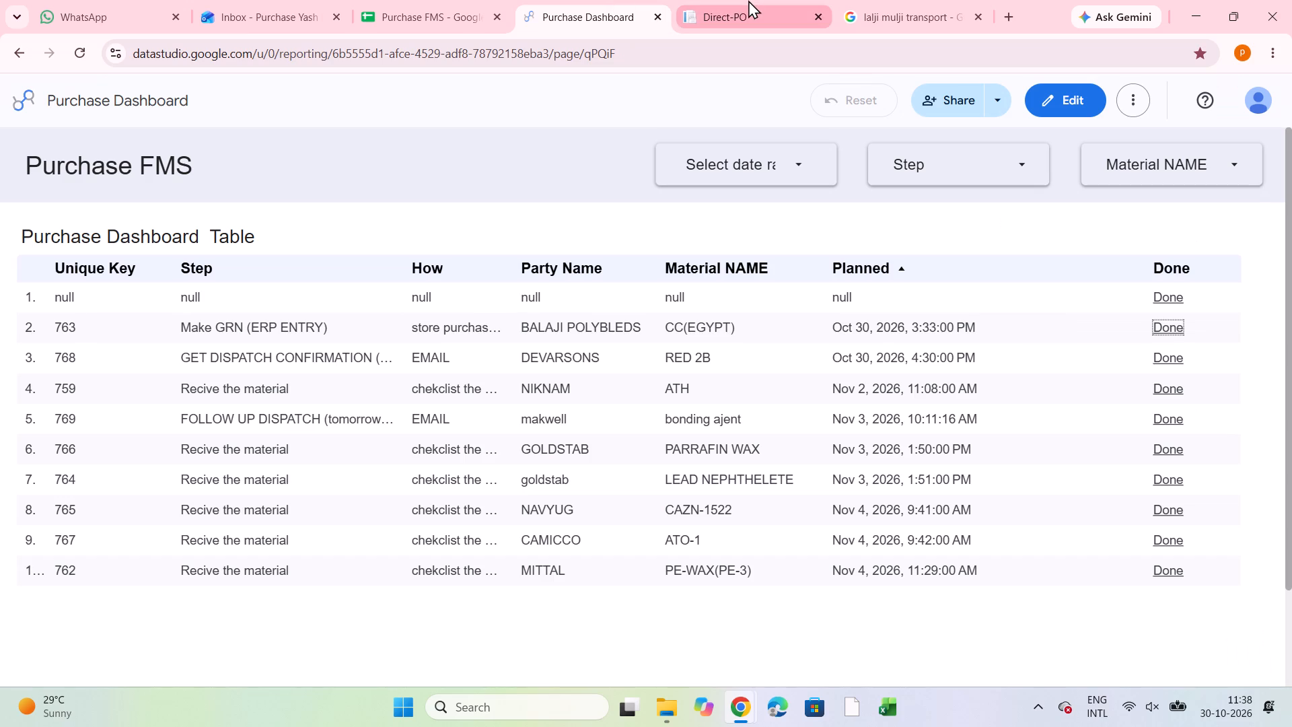
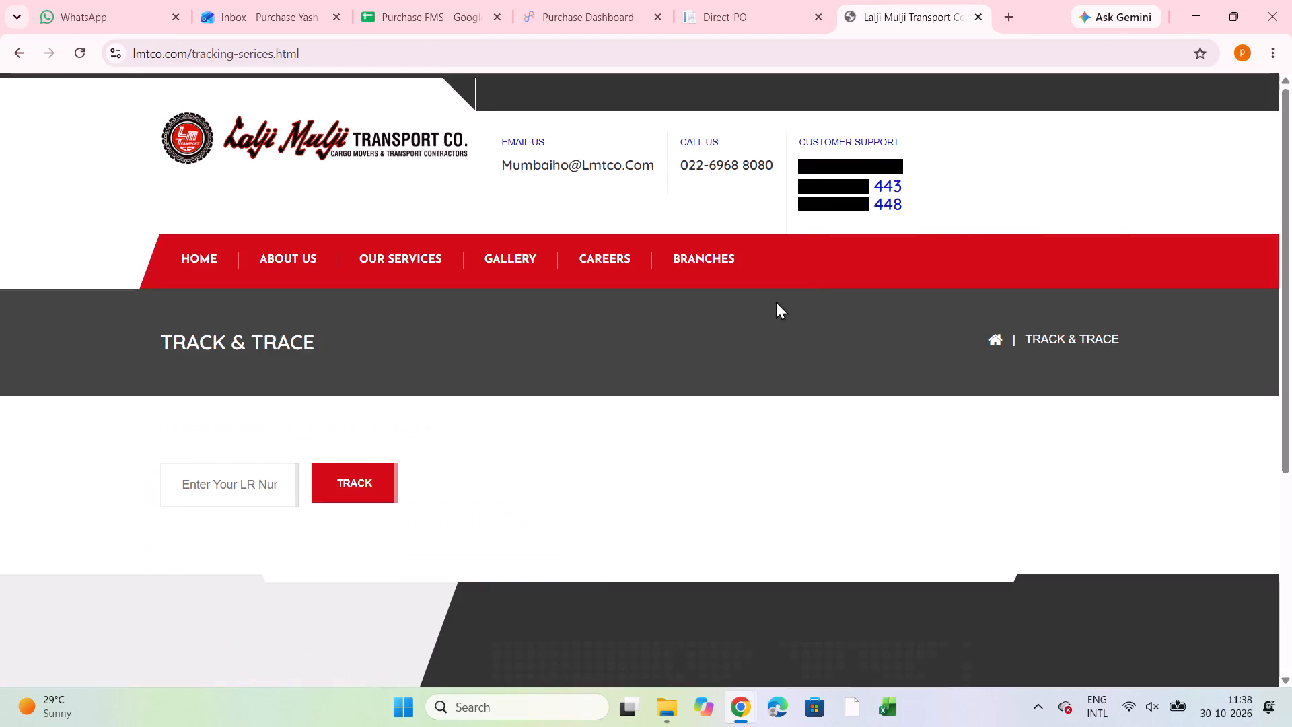
{"action": "left_click", "coordinate": [251, 487]}
{"action": "key", "text": "ctrl+v"}
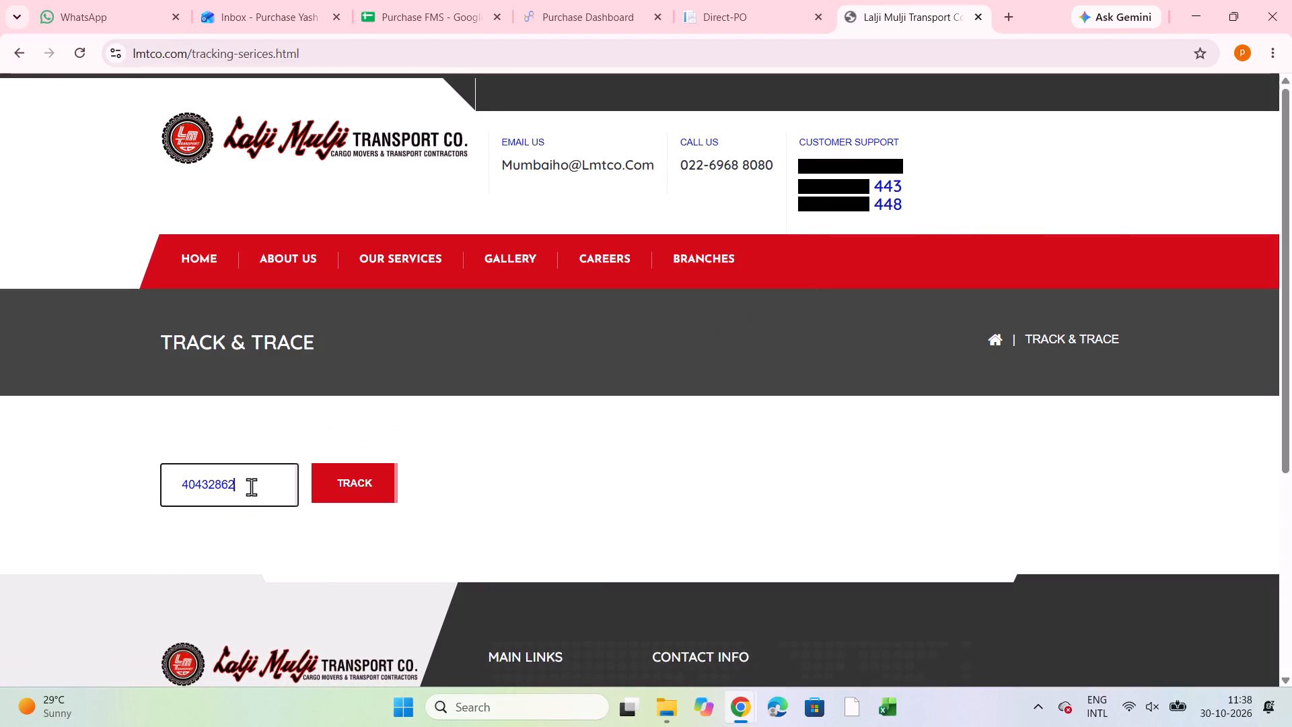
{"action": "key", "text": "Return"}
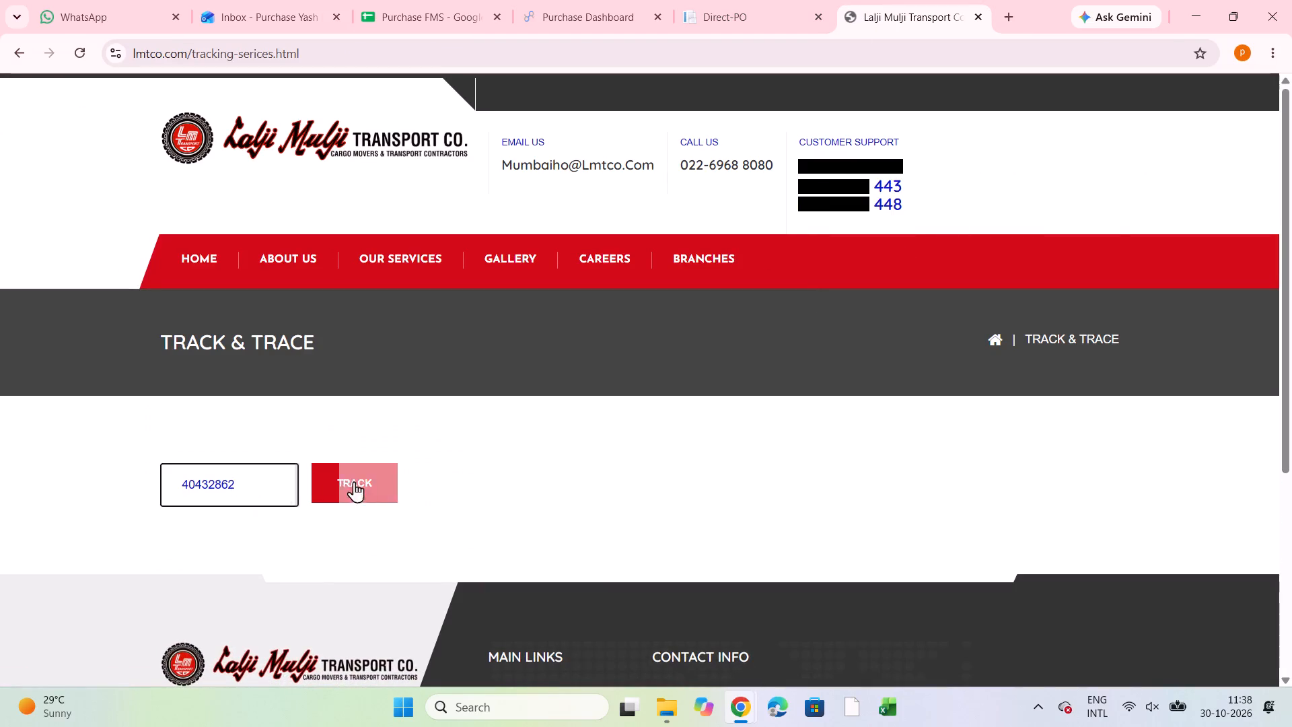
{"action": "left_click", "coordinate": [354, 481]}
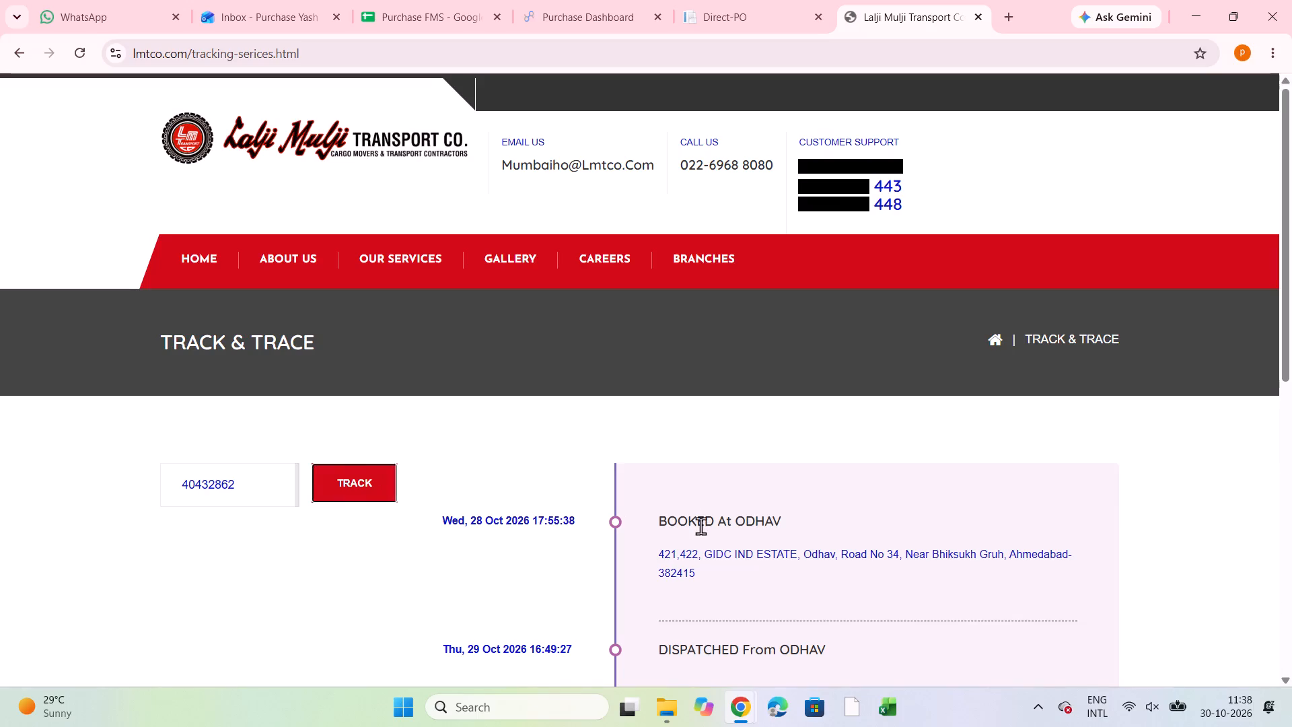
{"action": "scroll", "coordinate": [701, 526], "scroll_direction": "down", "scroll_amount": 2}
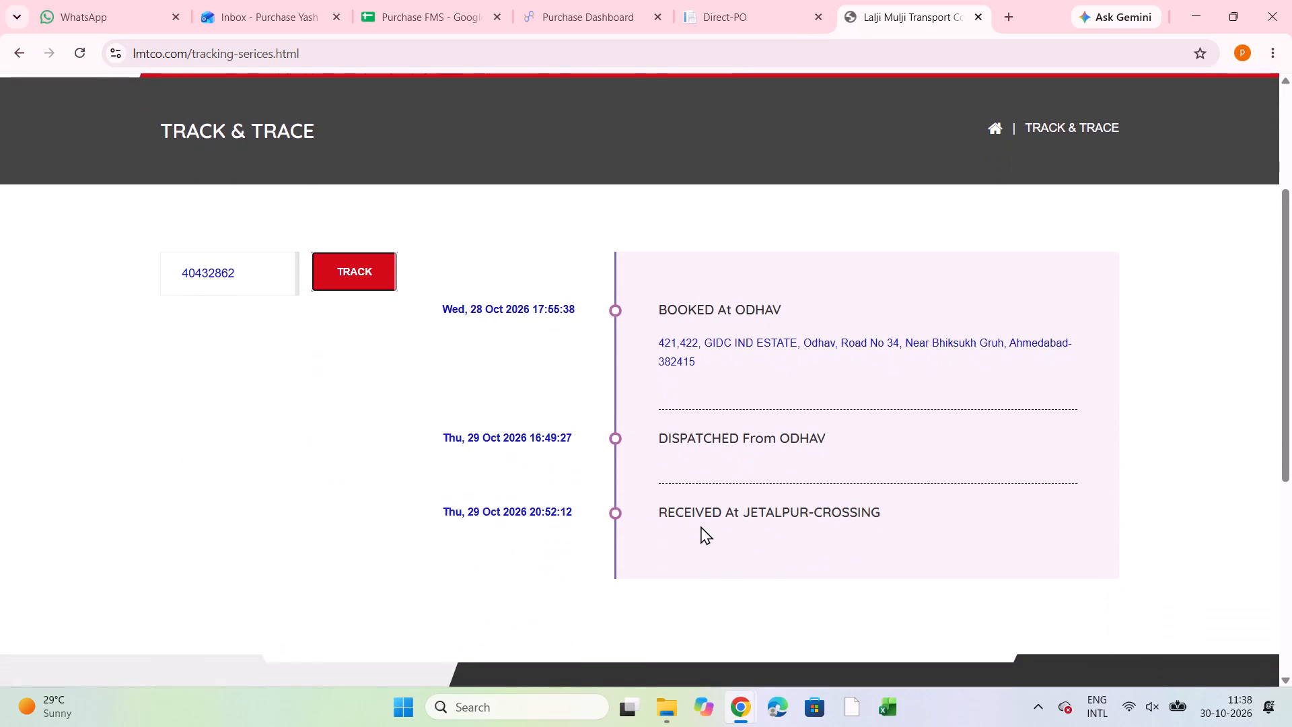
{"action": "scroll", "coordinate": [701, 526], "scroll_direction": "right", "scroll_amount": 1}
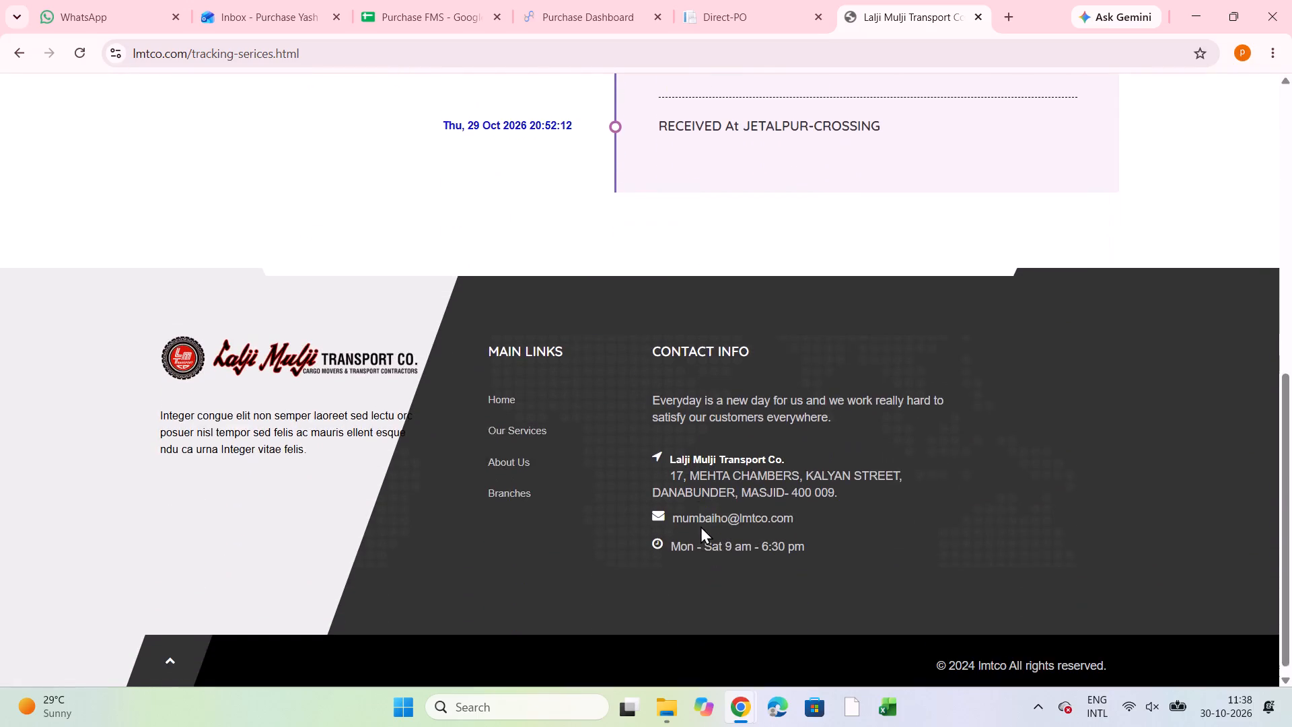
{"action": "scroll", "coordinate": [701, 526], "scroll_direction": "right", "scroll_amount": 1}
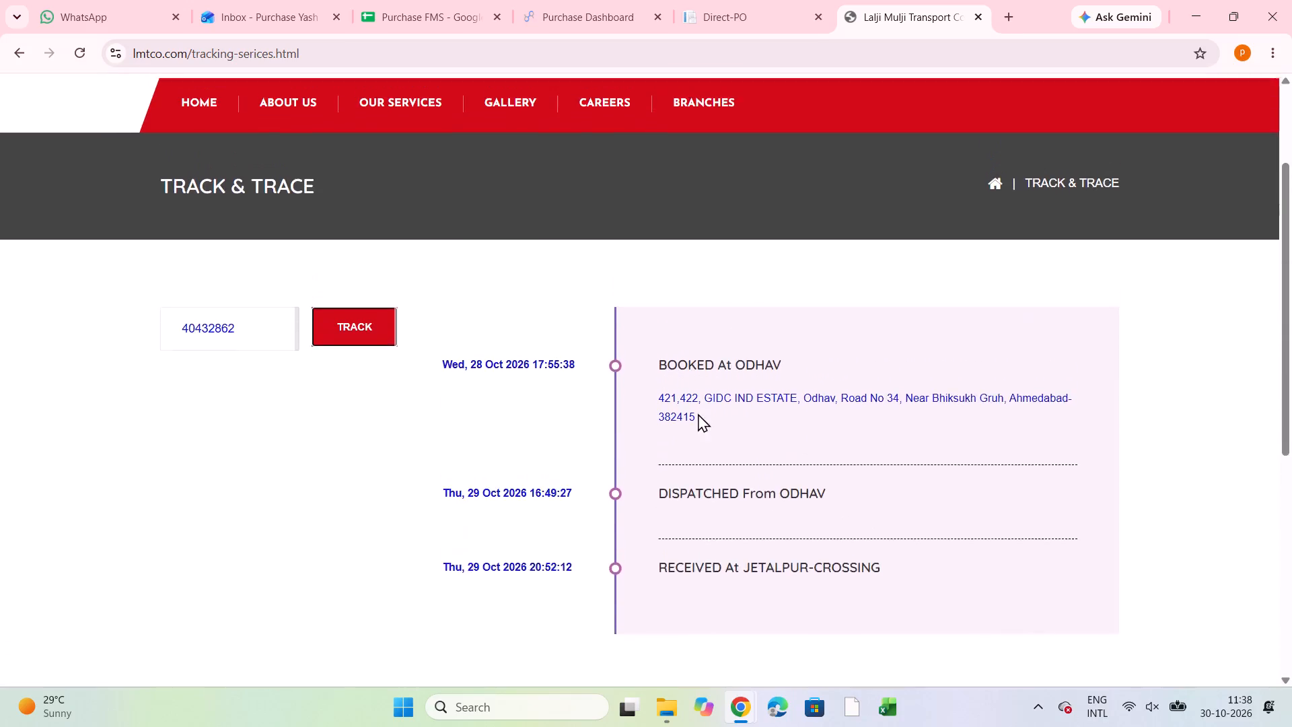
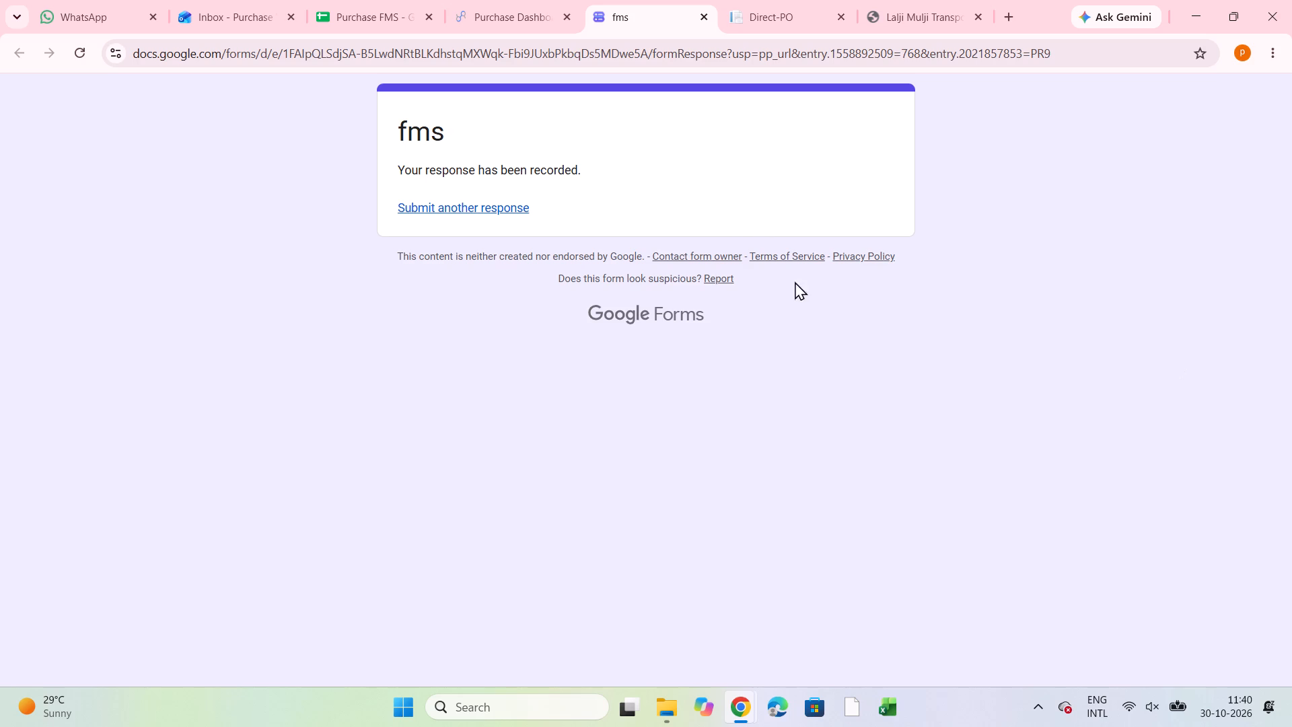
Close the submitted form response page for key 768 and refresh the Purchase Dashboard's data.
{"action": "left_click", "coordinate": [701, 18]}
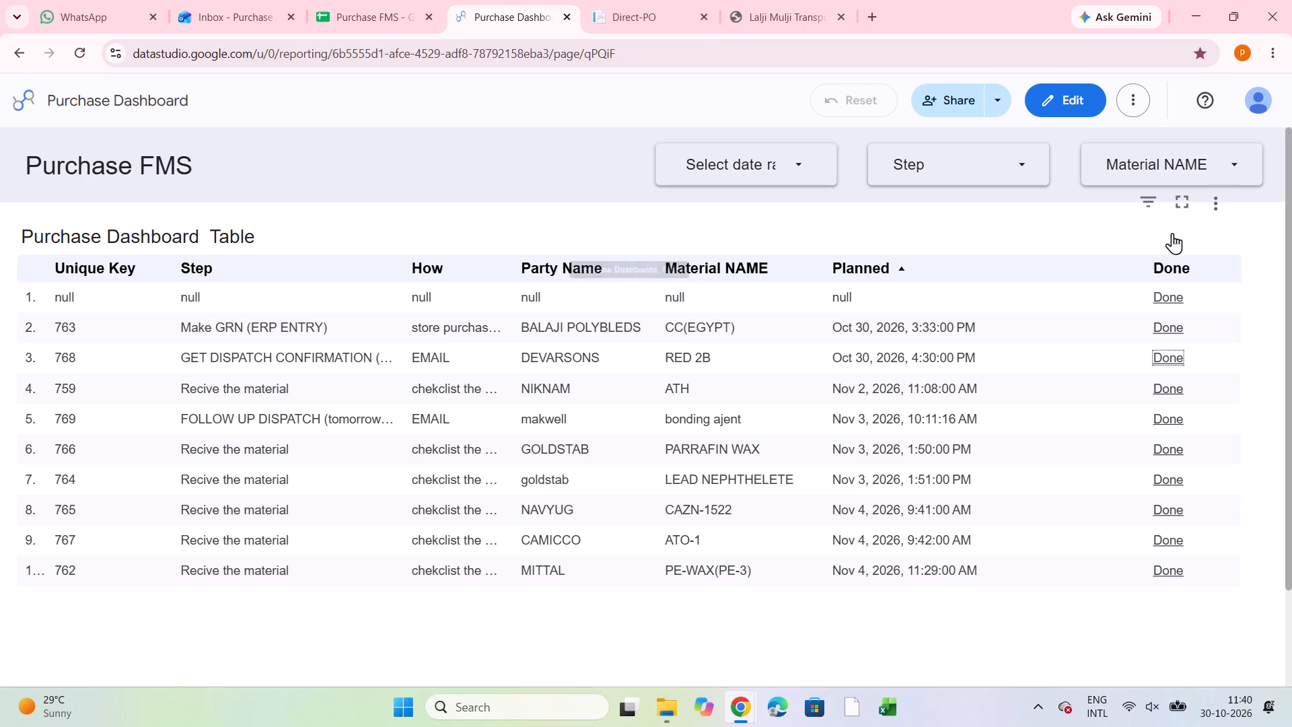
{"action": "left_click", "coordinate": [1133, 91]}
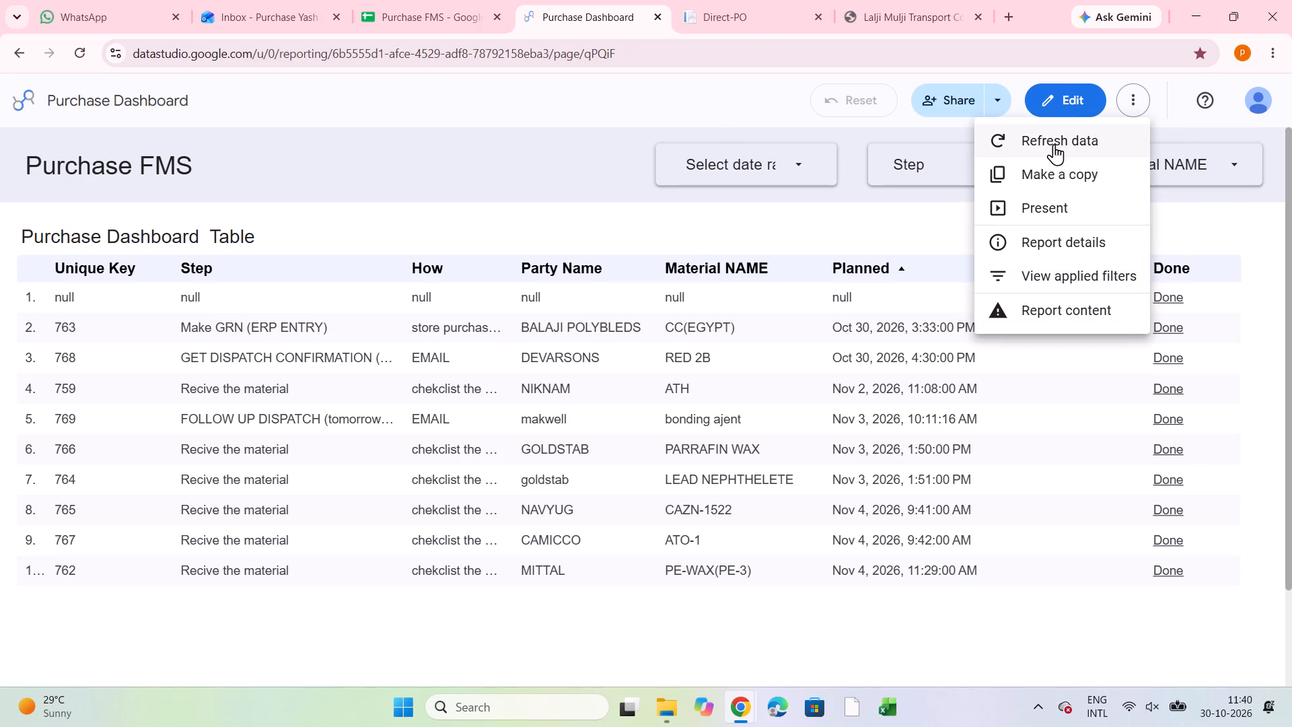
{"action": "left_click", "coordinate": [1054, 141]}
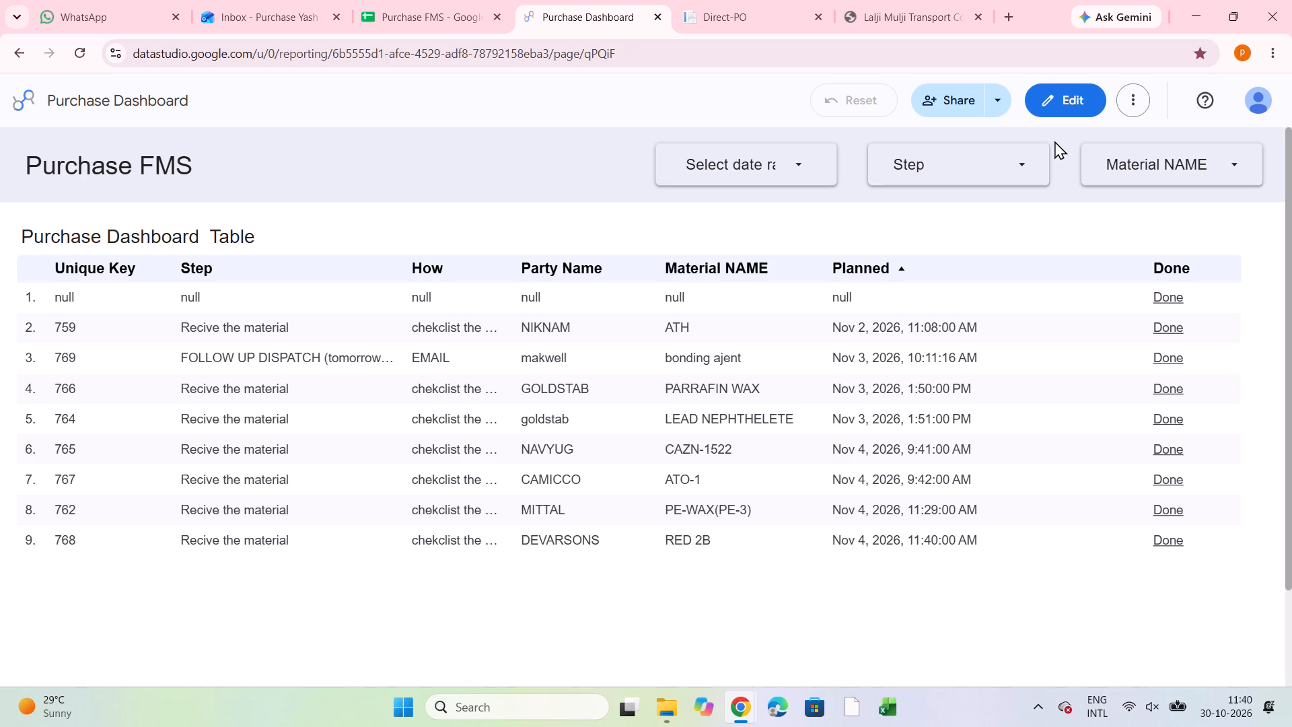
{"action": "left_click", "coordinate": [0, 0]}
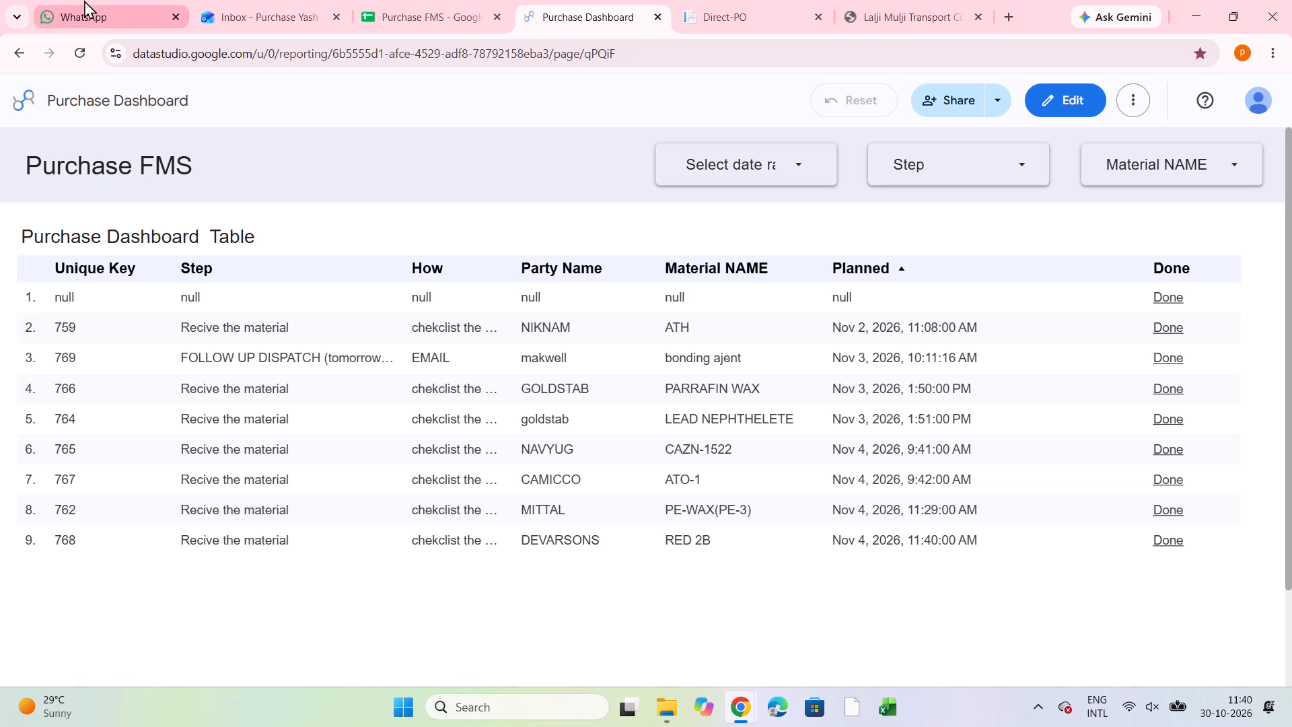